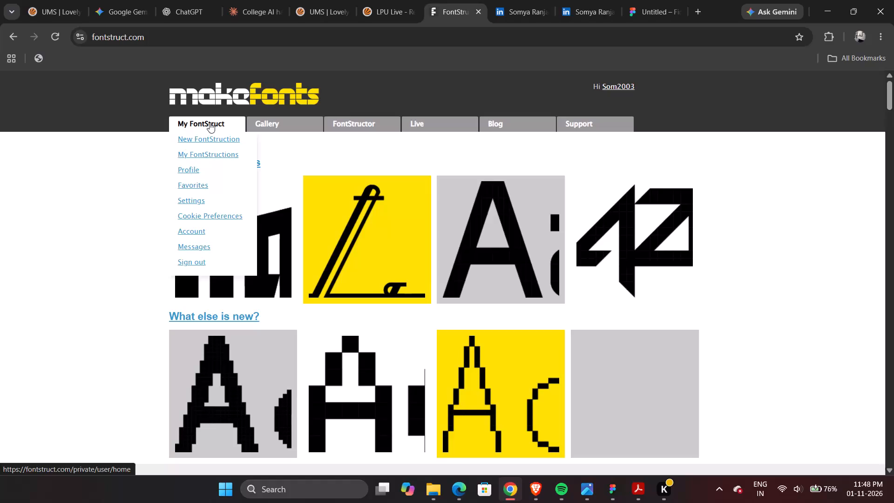
Open the My FontStructions list and try to delete the 1111111 font.
click(210, 122)
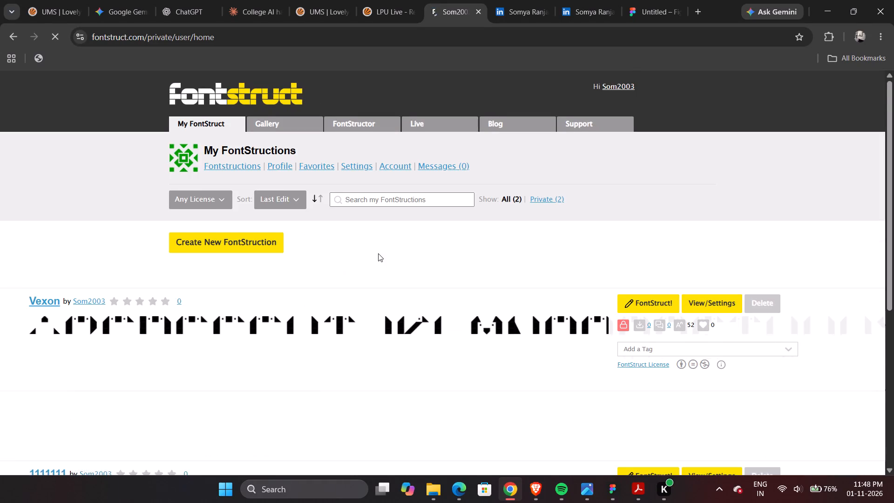
scroll(378, 253, down, 2)
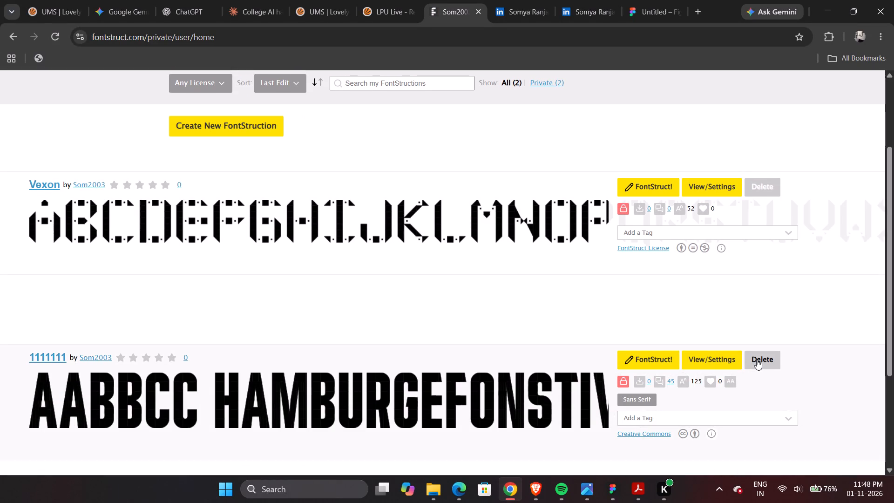
click(757, 360)
click(474, 306)
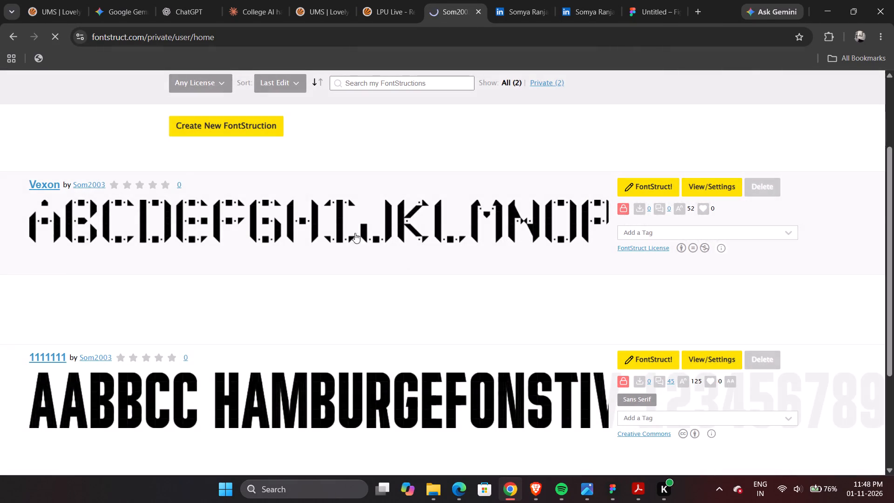
Open the Vexon font's page and examine its uppercase and lowercase glyphs in the sample.
double_click(362, 246)
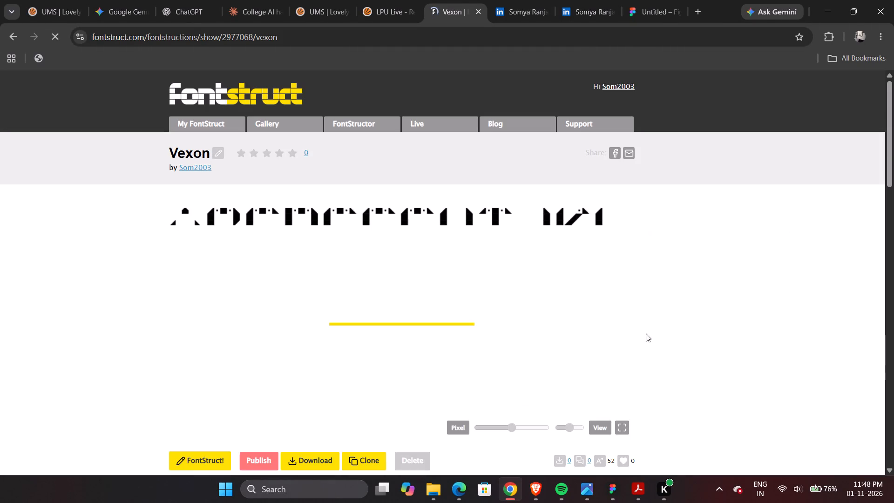
scroll(654, 327, down, 1)
scroll(627, 299, down, 3)
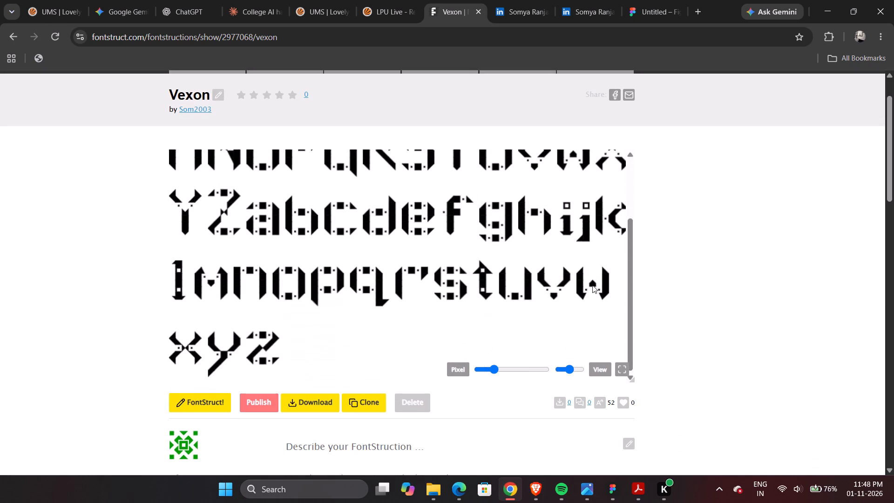
scroll(592, 285, down, 4)
scroll(488, 315, up, 6)
click(496, 305)
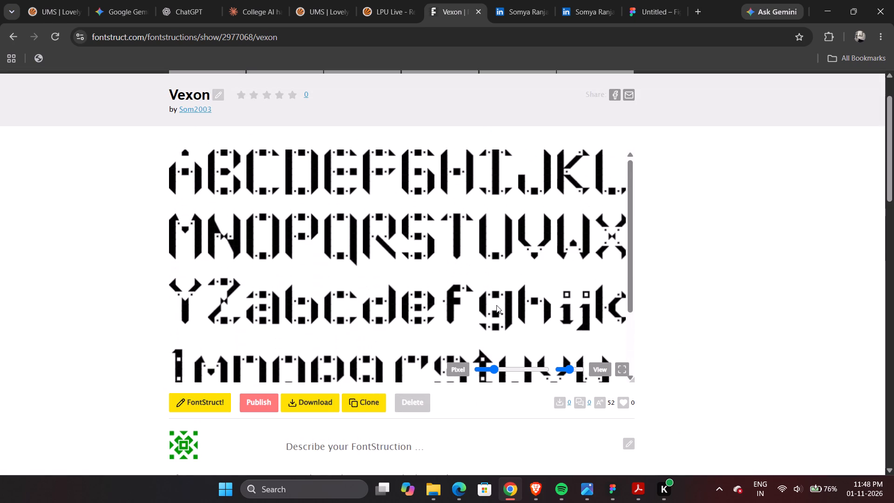
click(506, 310)
double_click(398, 299)
Open Vexon for editing in FontStructor and preview its full alphabet with the letters area enlarged.
click(193, 399)
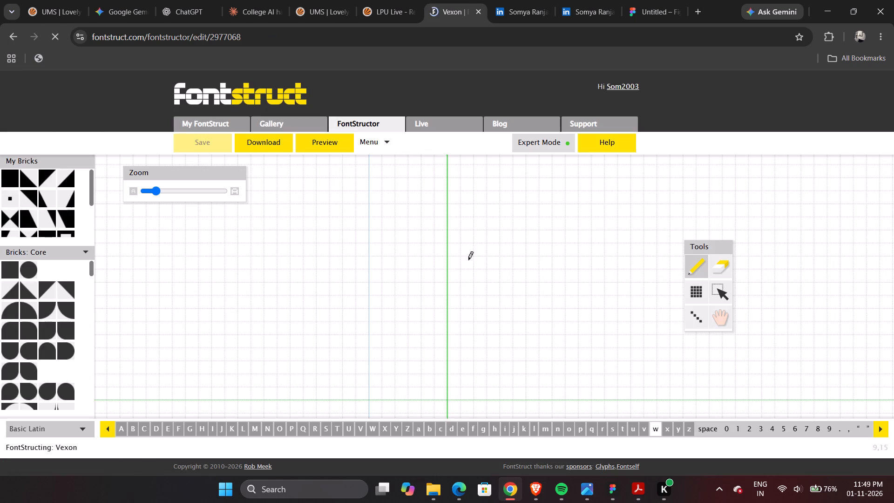
click(318, 146)
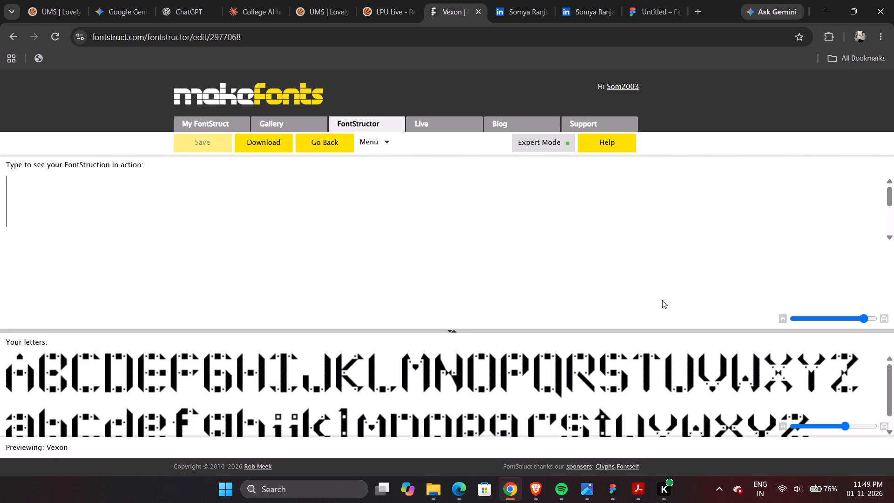
scroll(659, 296, down, 2)
drag(507, 331, 516, 183)
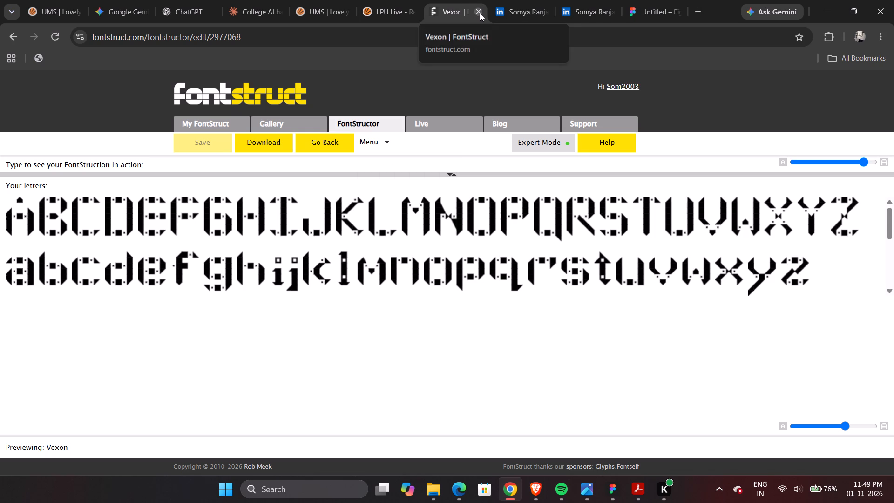
scroll(359, 283, down, 3)
scroll(359, 283, up, 3)
scroll(359, 283, down, 3)
scroll(359, 283, up, 5)
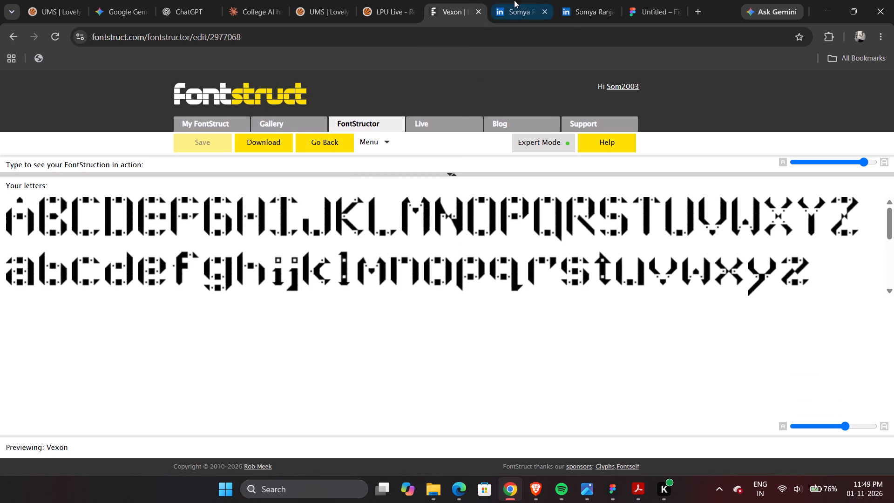
Switch to the Untitled Figma design and dismiss the notice about code on canvas.
click(650, 13)
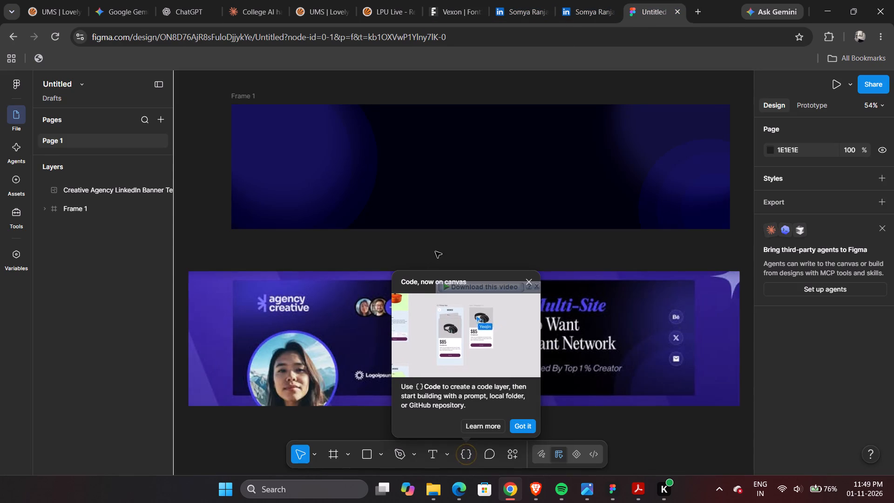
click(580, 411)
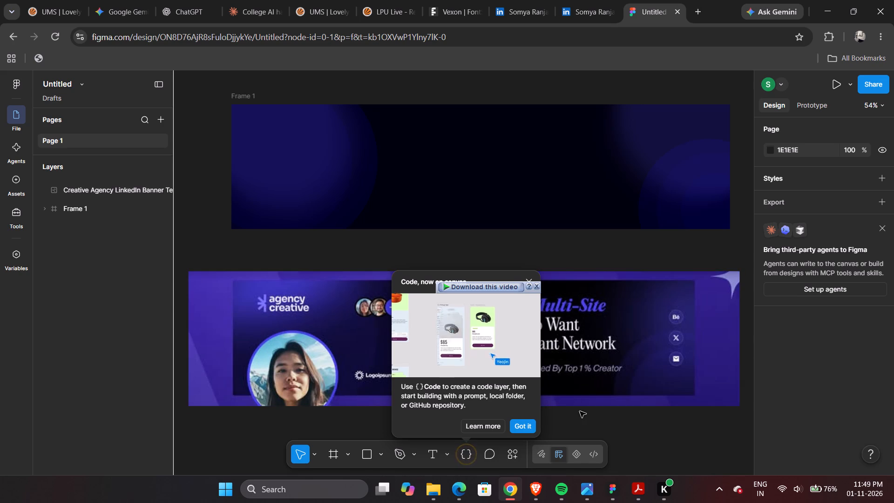
click(602, 416)
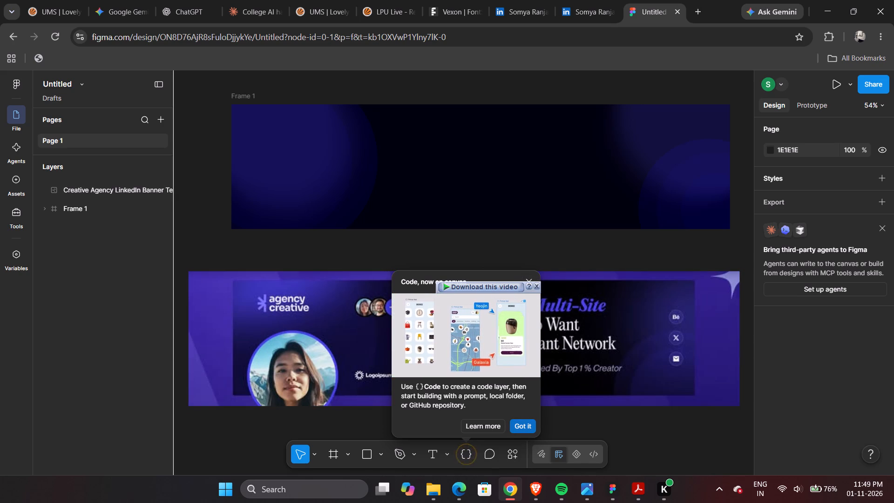
click(516, 422)
Examine the Frame 1 banner background against the creative agency LinkedIn banner reference beneath it.
ctrl+scroll(446, 342, down, 3)
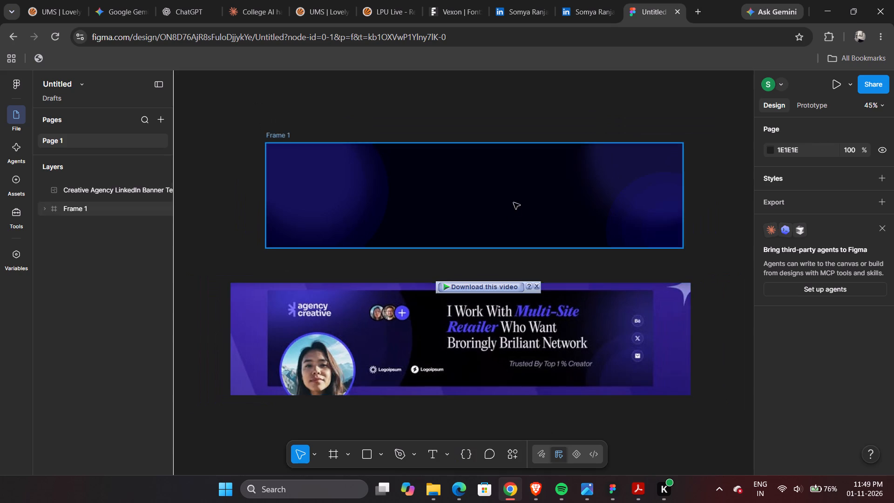
scroll(514, 202, down, 2)
ctrl+scroll(513, 201, up, 3)
ctrl+scroll(512, 200, down, 3)
ctrl+scroll(501, 189, up, 1)
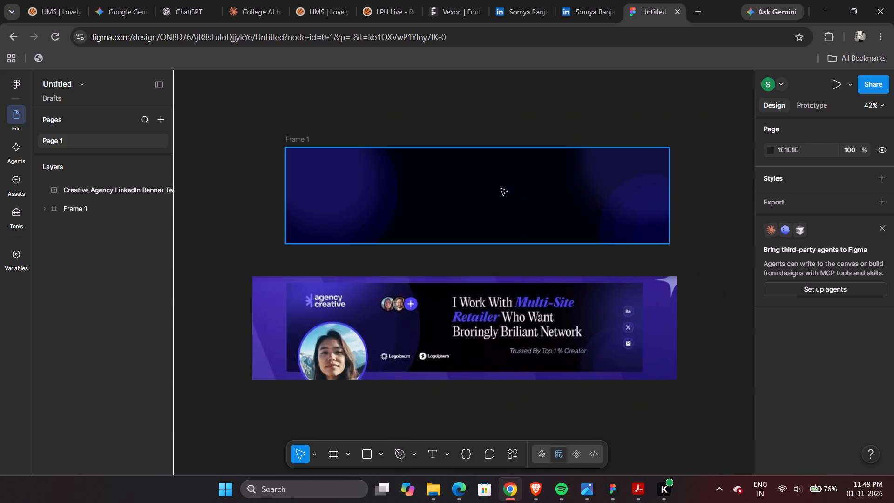
ctrl+scroll(501, 189, up, 6)
ctrl+scroll(502, 192, down, 3)
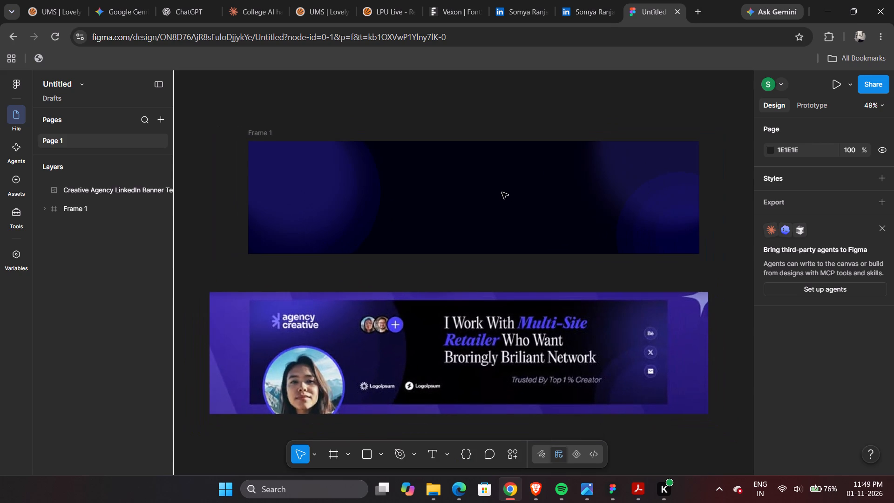
click(502, 192)
ctrl+click(402, 186)
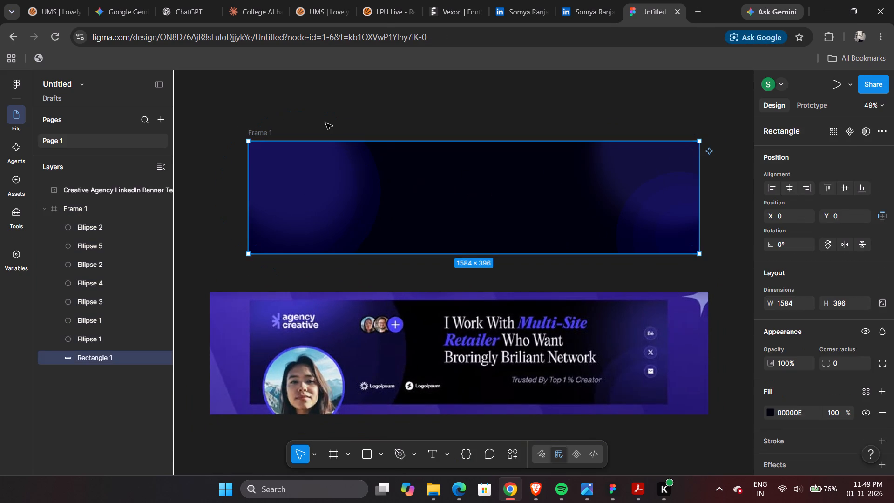
click(326, 123)
scroll(477, 195, up, 2)
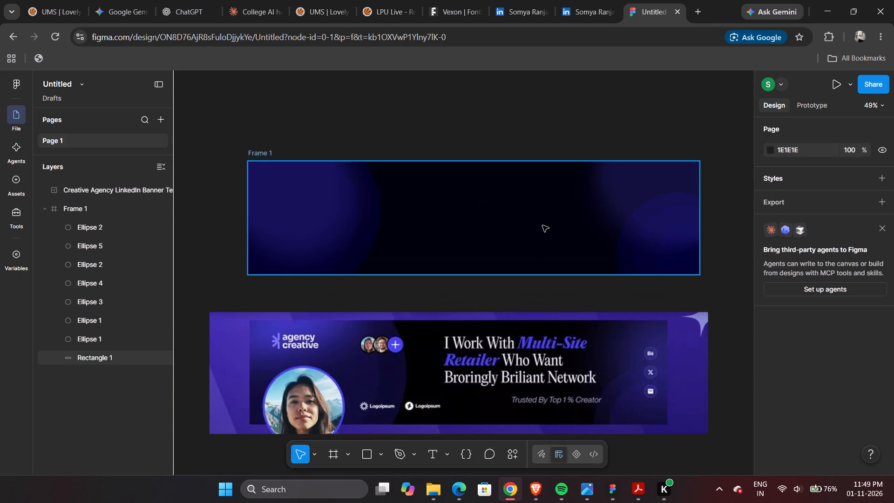
key(shift+super+s)
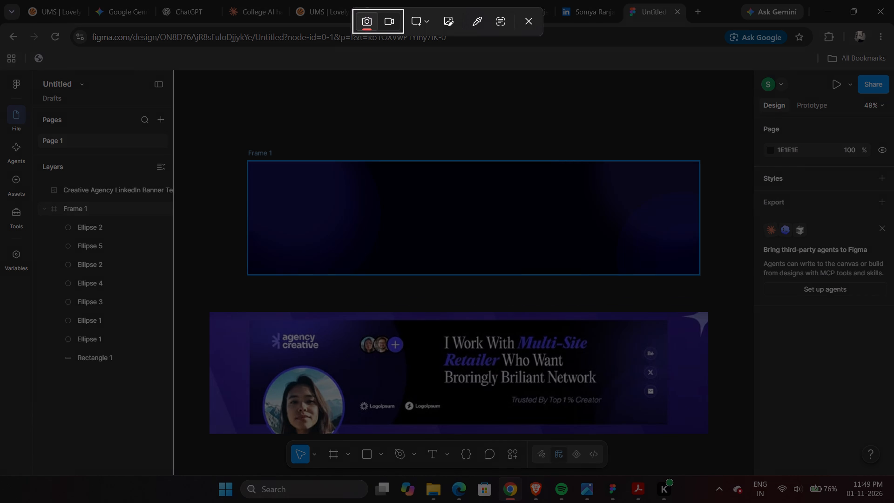
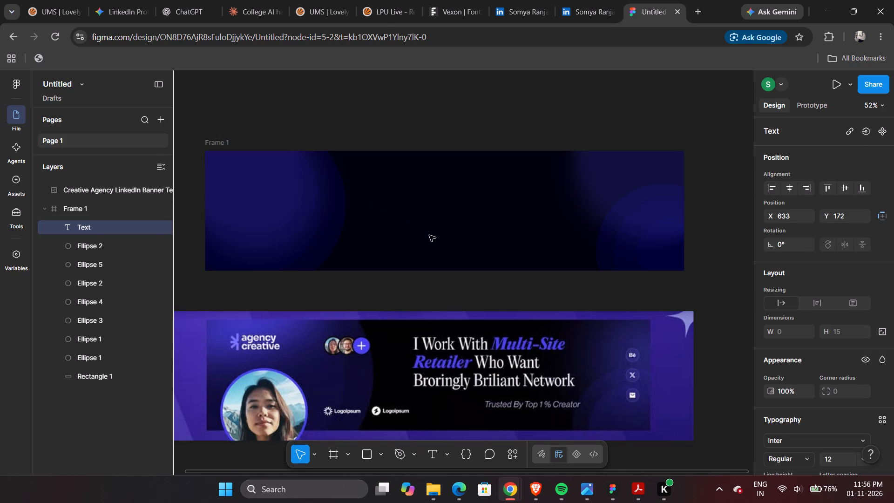
key(ctrl+v)
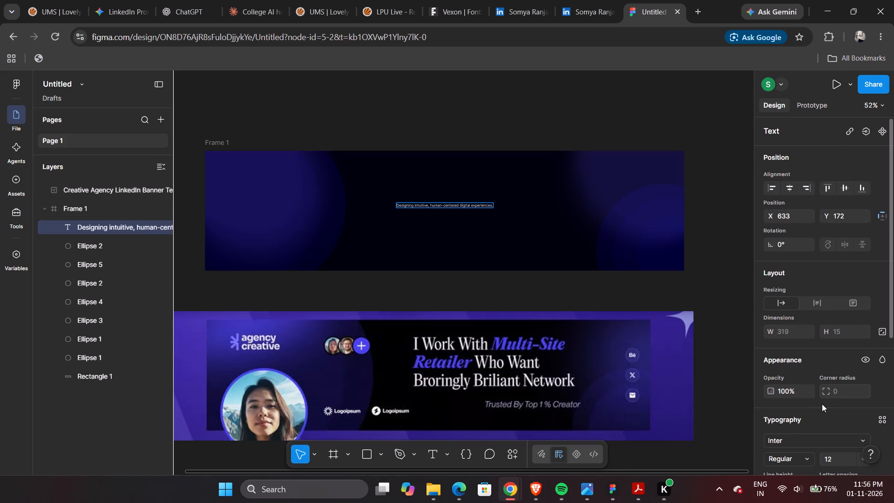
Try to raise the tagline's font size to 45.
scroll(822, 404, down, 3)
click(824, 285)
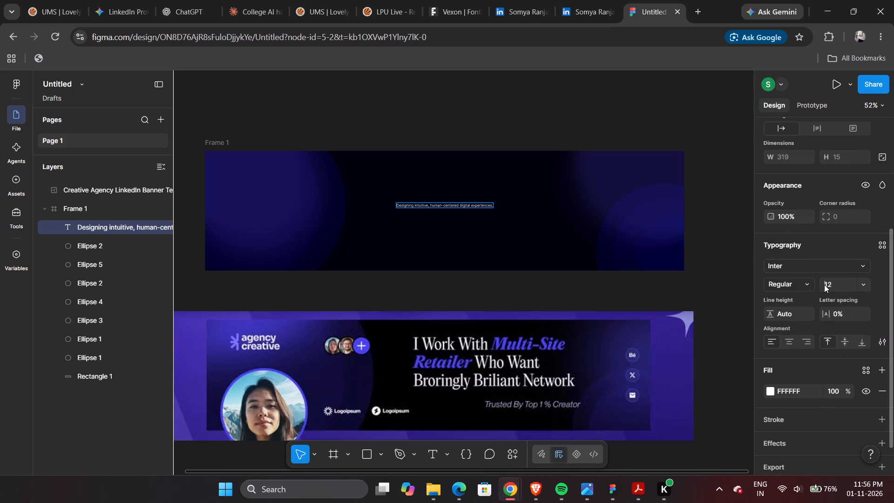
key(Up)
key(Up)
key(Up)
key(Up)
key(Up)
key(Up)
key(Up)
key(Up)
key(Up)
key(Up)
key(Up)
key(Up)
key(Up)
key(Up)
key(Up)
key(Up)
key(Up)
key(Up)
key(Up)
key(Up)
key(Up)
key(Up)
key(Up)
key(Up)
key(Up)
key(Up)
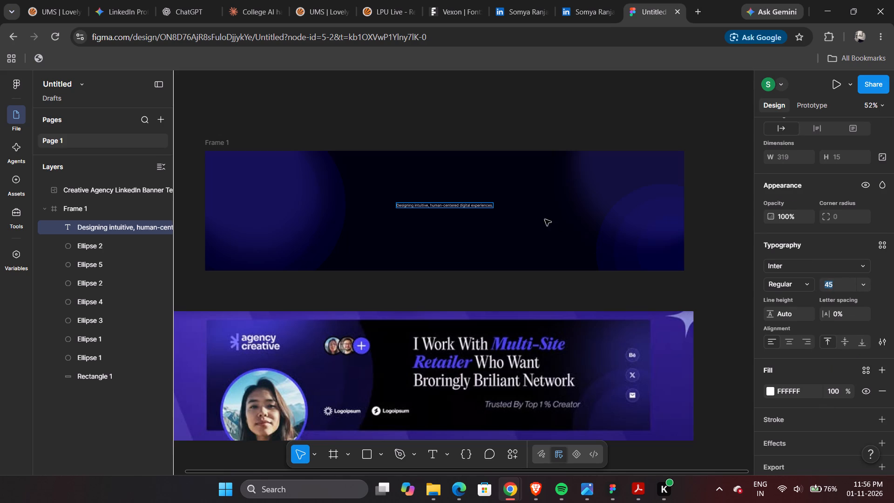
Select the tagline's whole text in Frame 1 and set its font size to 46.
double_click(475, 207)
triple_click(475, 207)
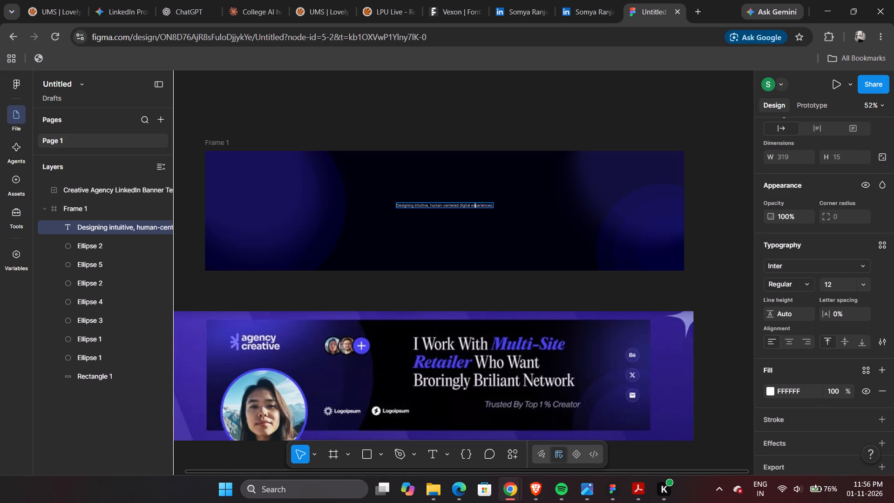
double_click(475, 207)
click(475, 207)
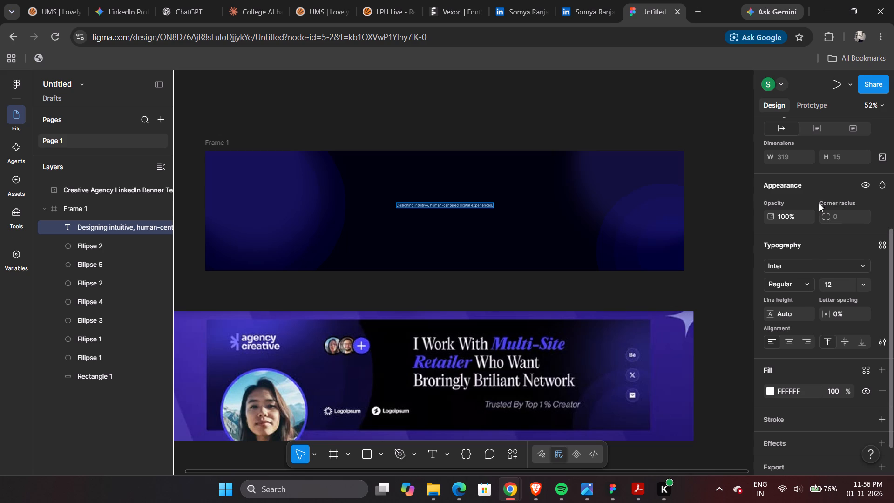
click(825, 285)
key(Up)
key(Up)
key(Up)
key(Up)
key(Up)
key(Up)
key(Up)
key(Up)
key(Up)
key(Up)
key(Up)
key(Up)
key(Up)
key(Up)
key(Up)
key(Up)
key(Up)
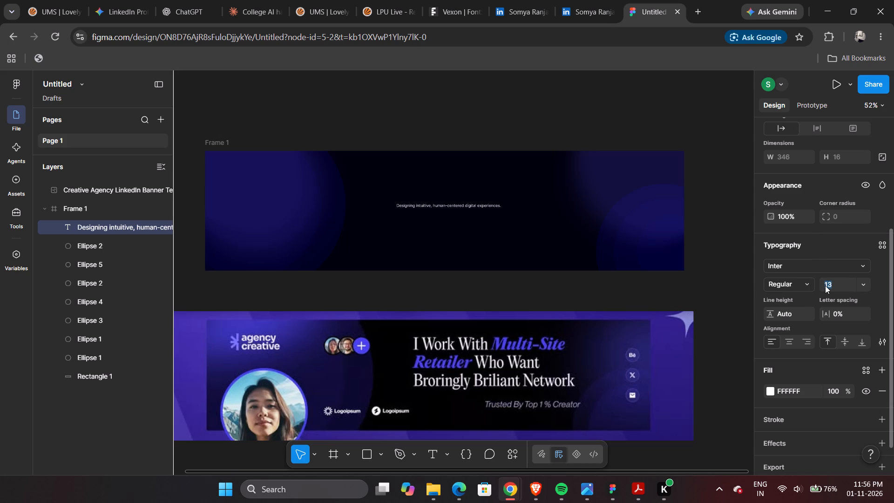
key(Up)
key(Up)
key(Up)
key(Up)
key(Up)
key(Up)
key(Up)
key(Up)
key(Up)
key(Up)
key(Up)
key(Up)
key(Up)
key(Up)
key(Up)
key(Up)
key(Up)
key(Up)
key(Up)
key(Up)
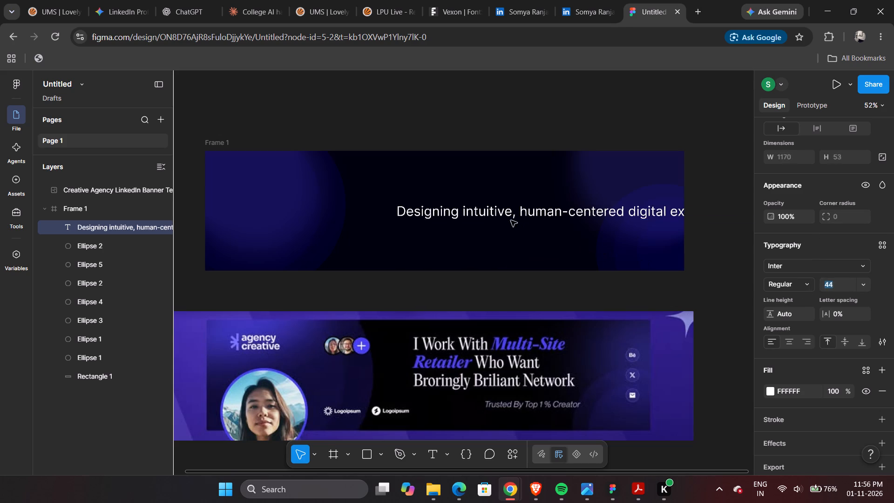
click(479, 165)
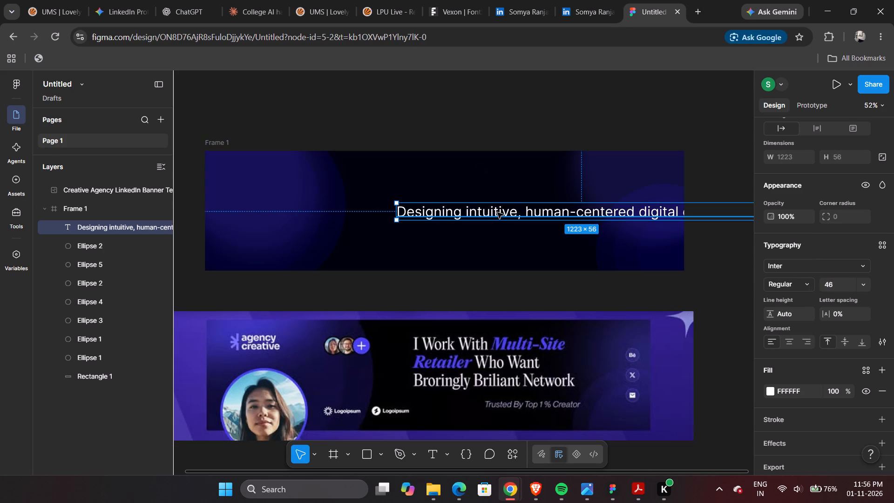
Move the tagline out of Frame 1 onto the reference banner's headline and bring its layer above the reference image.
drag(497, 212, 515, 338)
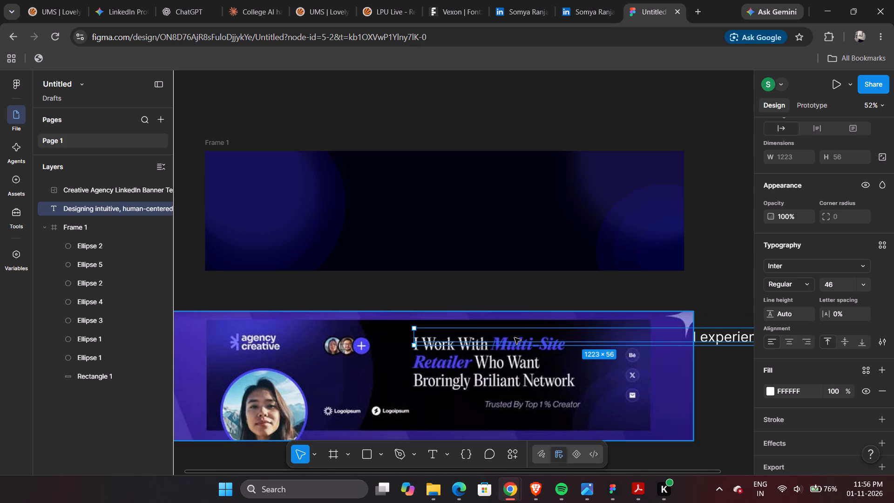
right_click(515, 338)
click(101, 213)
drag(95, 208, 93, 178)
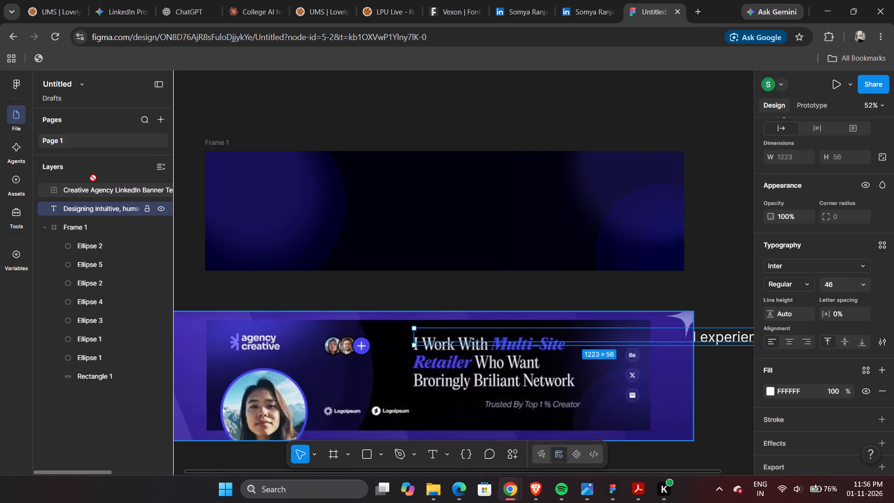
drag(93, 178, 99, 182)
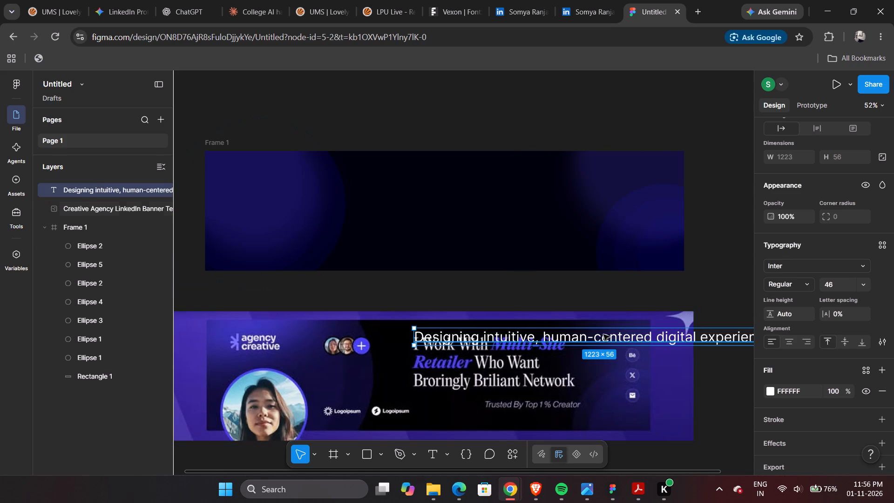
click(613, 335)
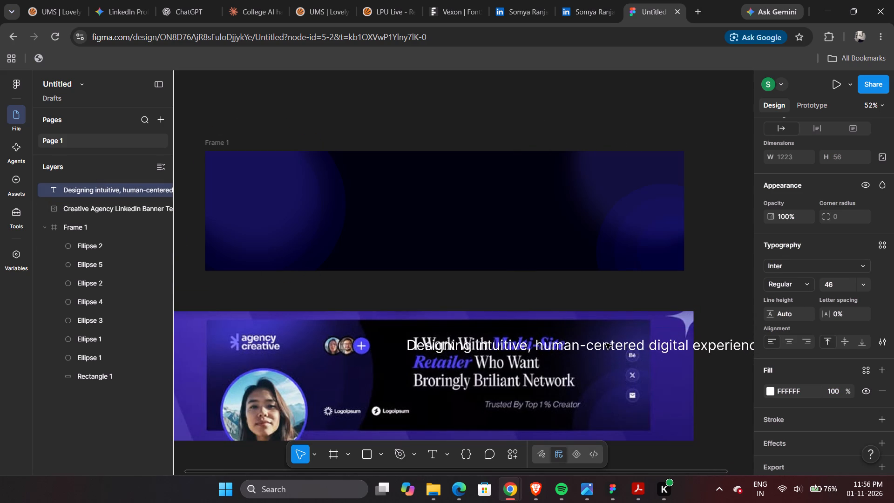
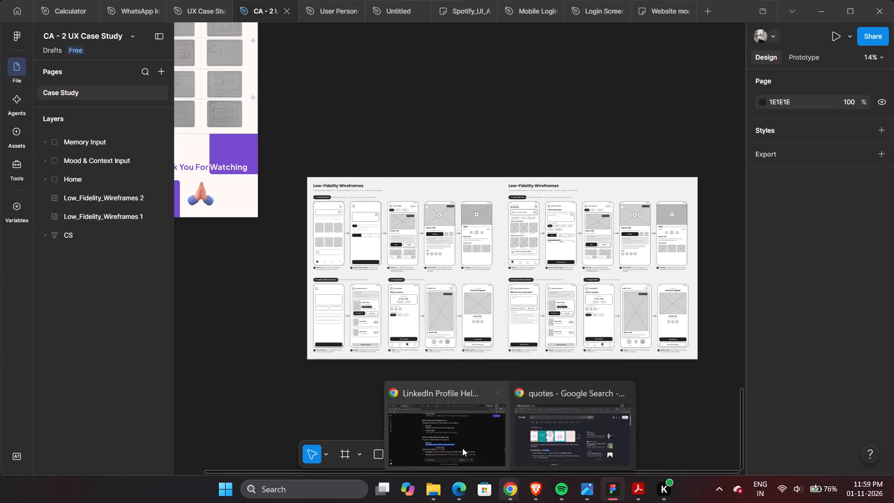
In the browser's untitled Figma file, duplicate Frame 1's tagline below the original and replace its text with "Simplifying complex problems through clean design.".
click(457, 444)
click(664, 15)
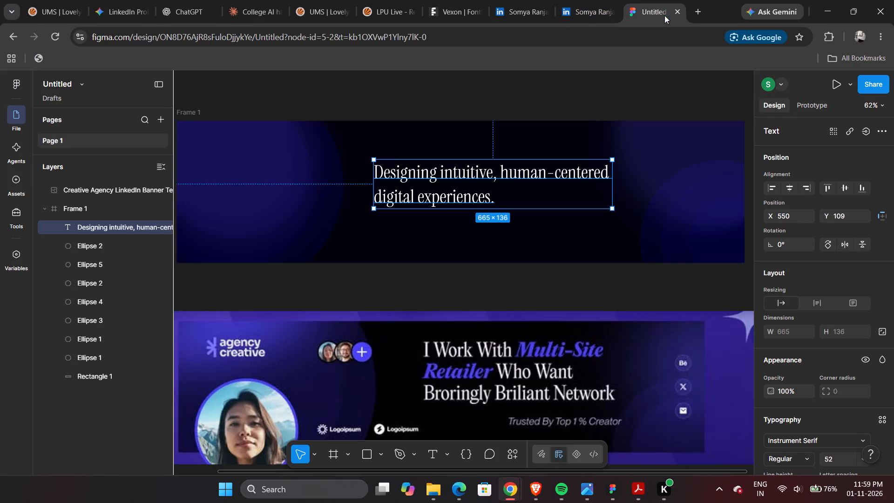
ctrl+scroll(457, 219, up, 3)
click(540, 188)
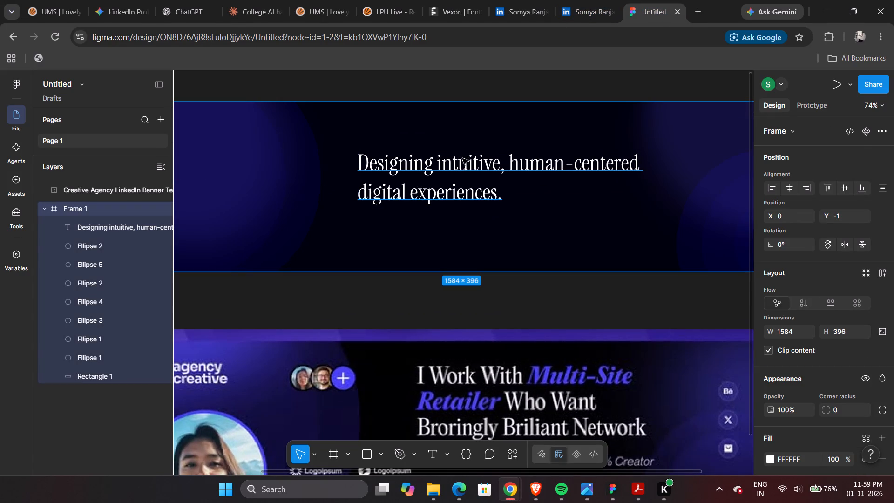
click(462, 161)
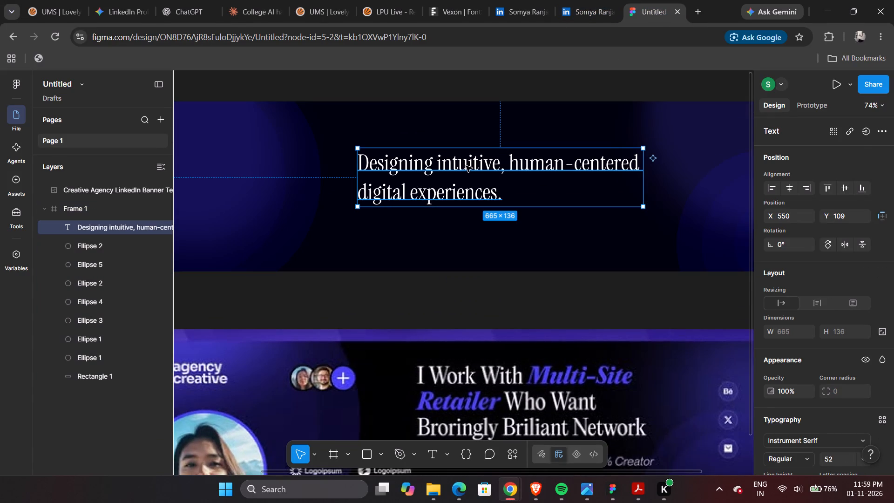
alt+drag(466, 166, 468, 231)
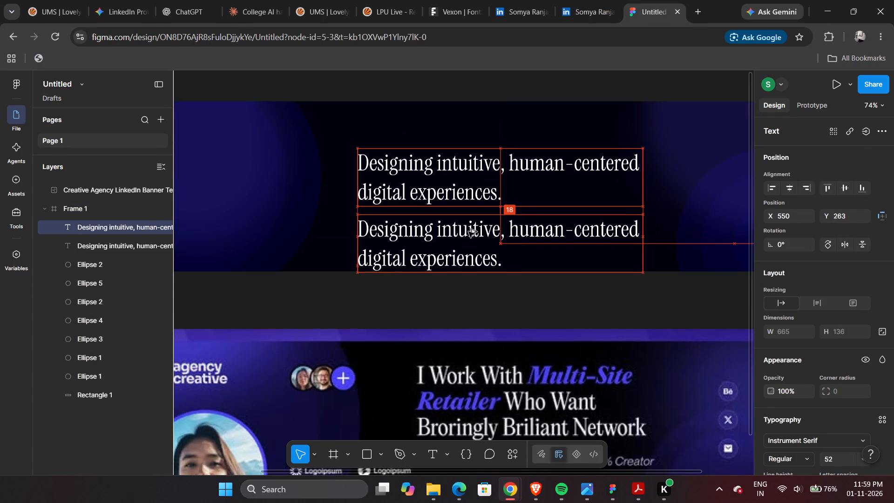
alt+drag(468, 231, 467, 228)
double_click(461, 230)
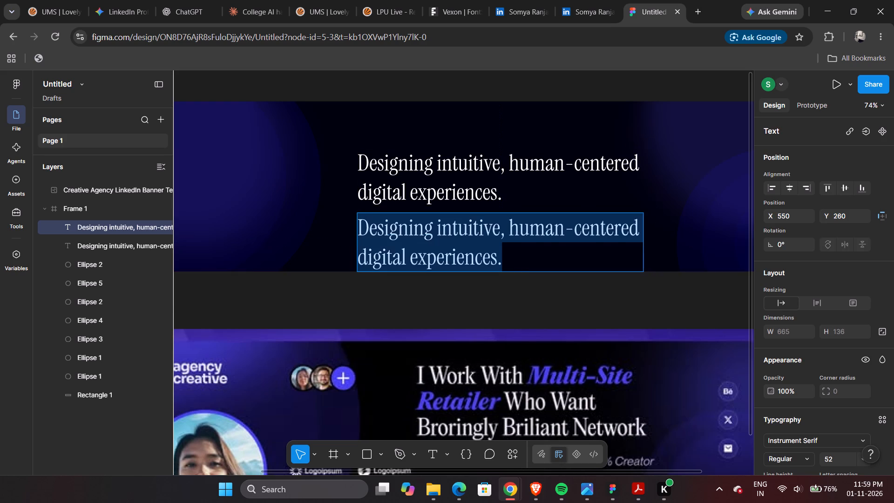
key(ctrl+v)
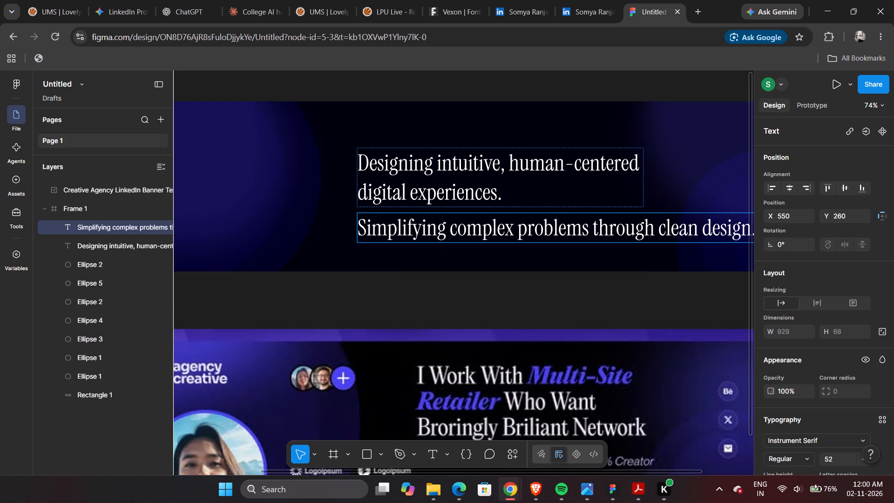
ctrl+click(446, 292)
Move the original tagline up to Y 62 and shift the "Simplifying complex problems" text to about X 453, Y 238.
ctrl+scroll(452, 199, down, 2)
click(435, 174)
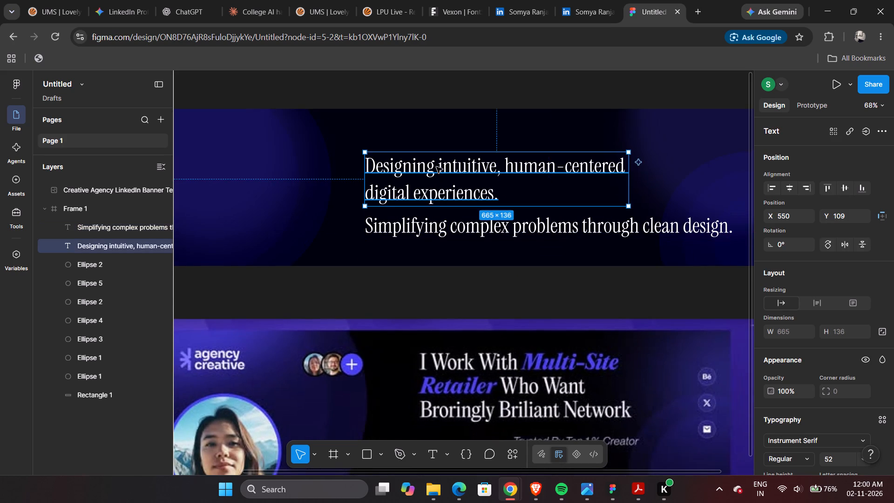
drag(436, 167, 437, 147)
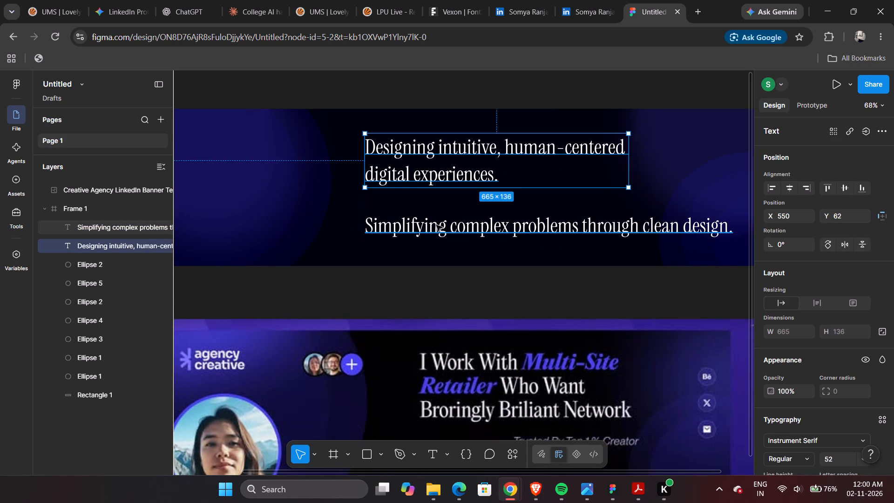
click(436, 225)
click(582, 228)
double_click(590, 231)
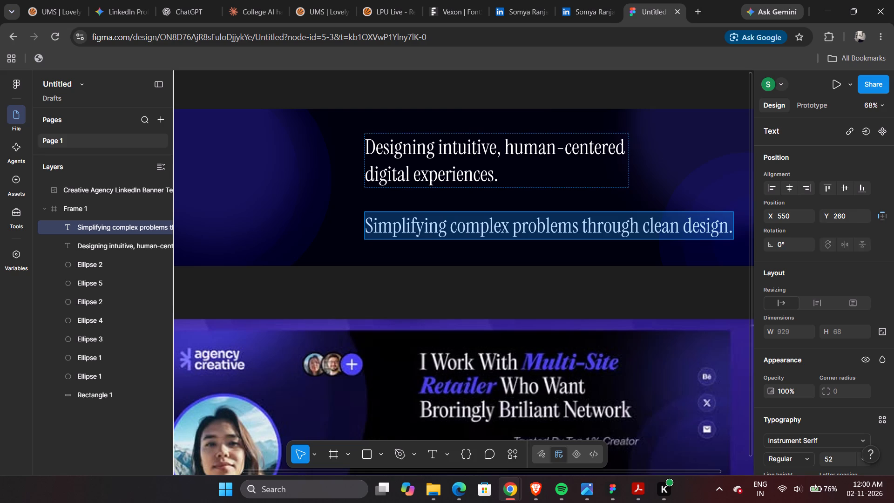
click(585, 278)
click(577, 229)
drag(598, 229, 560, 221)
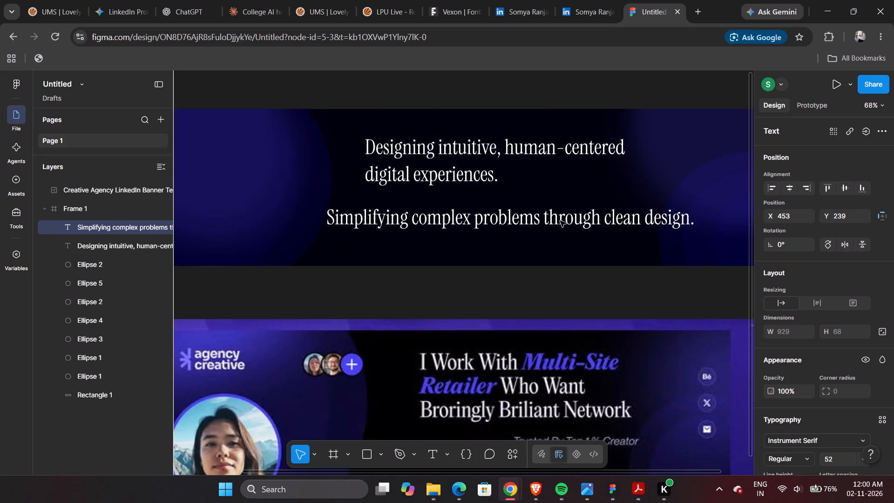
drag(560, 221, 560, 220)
Insert a line break before "through" so the "Simplifying complex problems" tagline spans two lines.
ctrl+scroll(402, 266, down, 4)
ctrl+scroll(499, 246, up, 2)
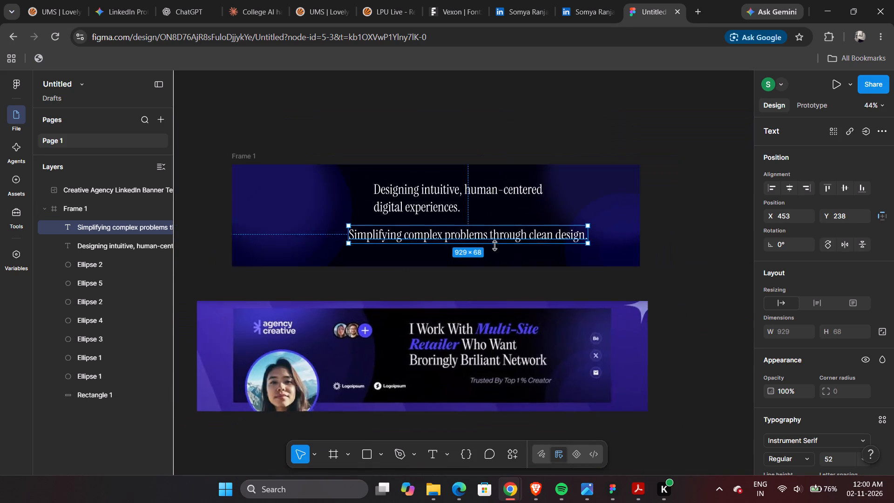
ctrl+scroll(494, 245, up, 1)
double_click(477, 231)
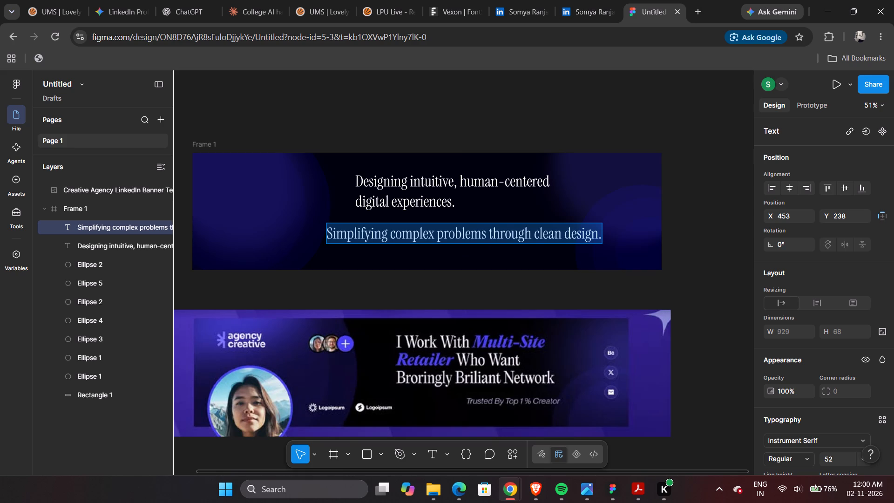
click(489, 235)
key(shift+Return)
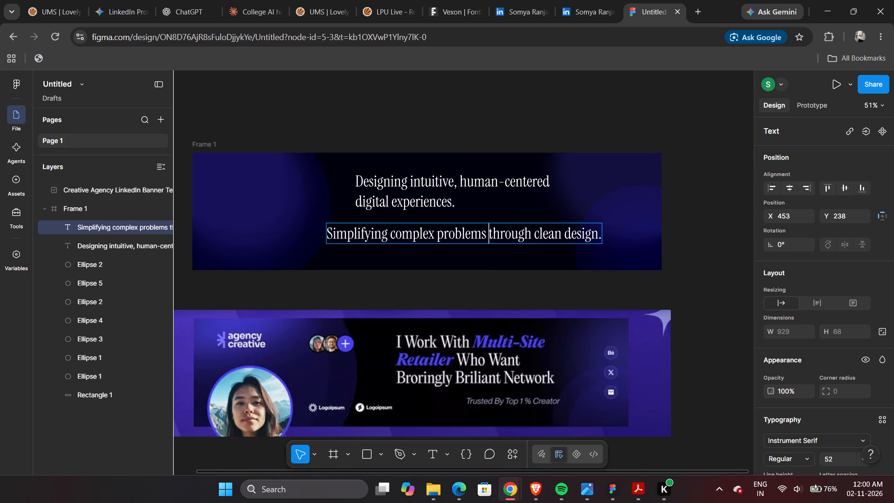
click(494, 269)
Stagger the taglines in Frame 1: "Designing intuitive" at X 506, Y 32 and "Simplifying complex problems" at about X 690, Y 200.
ctrl+scroll(482, 231, up, 2)
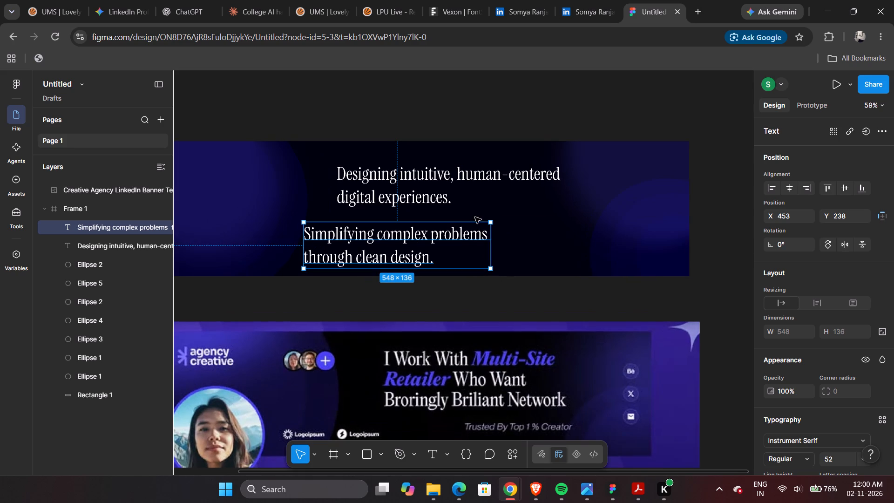
click(420, 185)
ctrl+scroll(428, 236, down, 1)
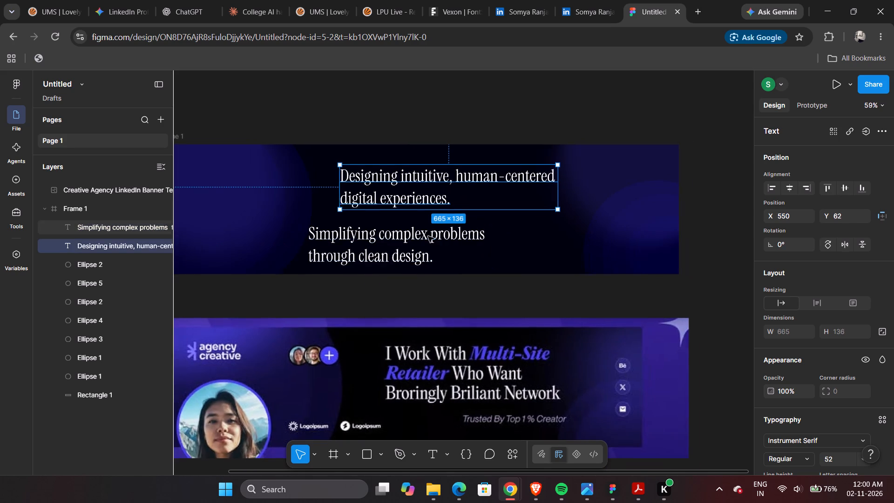
ctrl+scroll(465, 214, up, 2)
click(442, 174)
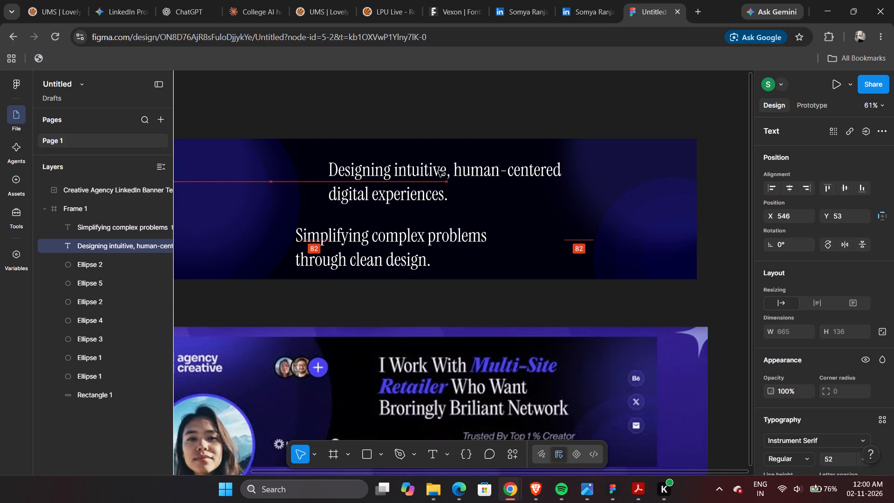
click(394, 235)
drag(401, 239, 458, 229)
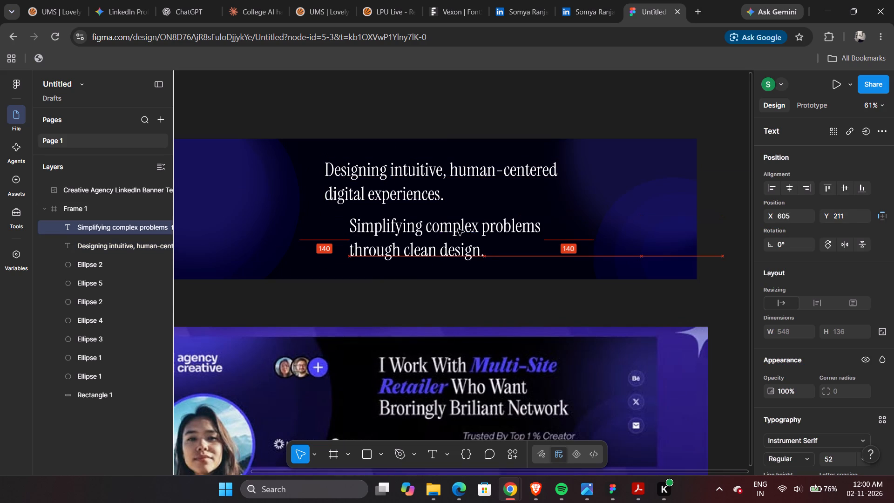
drag(458, 229, 487, 226)
ctrl+scroll(442, 185, down, 1)
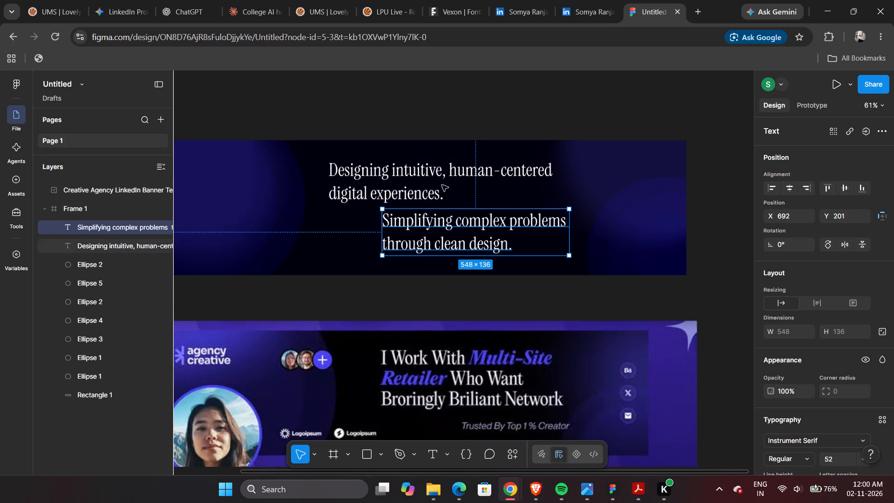
click(403, 116)
click(385, 173)
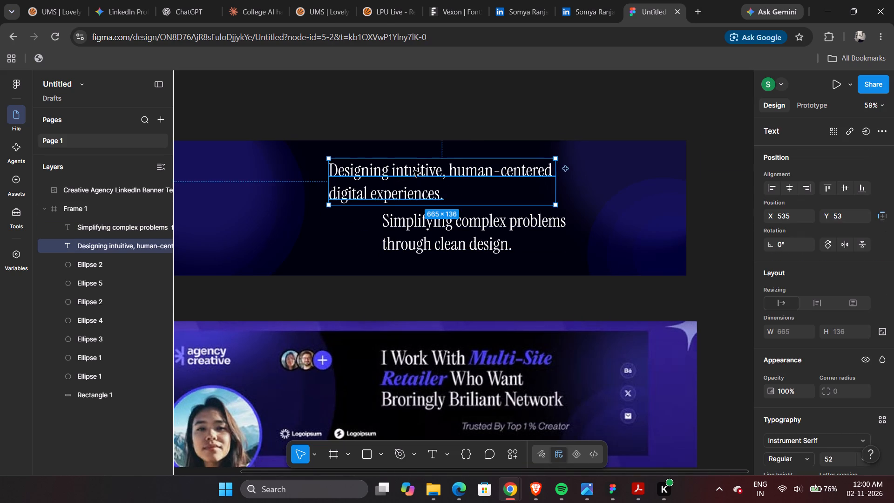
drag(414, 170, 404, 162)
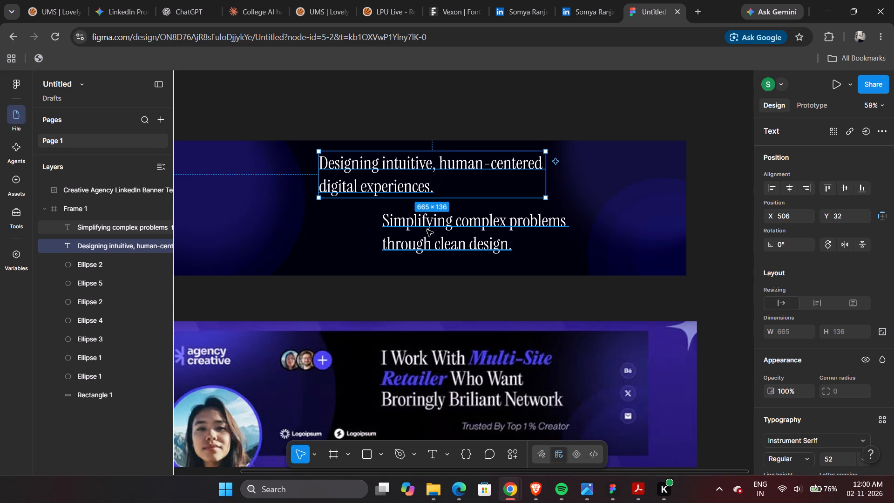
click(427, 230)
drag(465, 224, 465, 220)
click(471, 128)
ctrl+scroll(302, 309, down, 3)
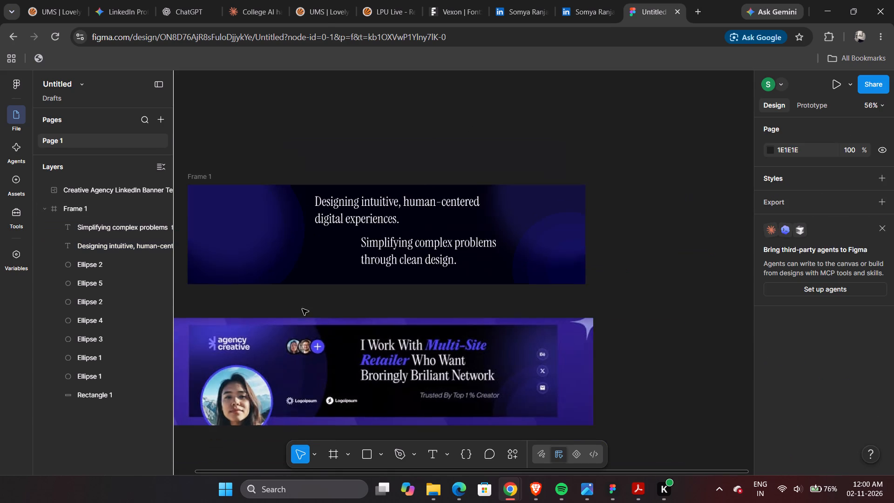
ctrl+scroll(400, 307, down, 3)
ctrl+scroll(350, 282, up, 6)
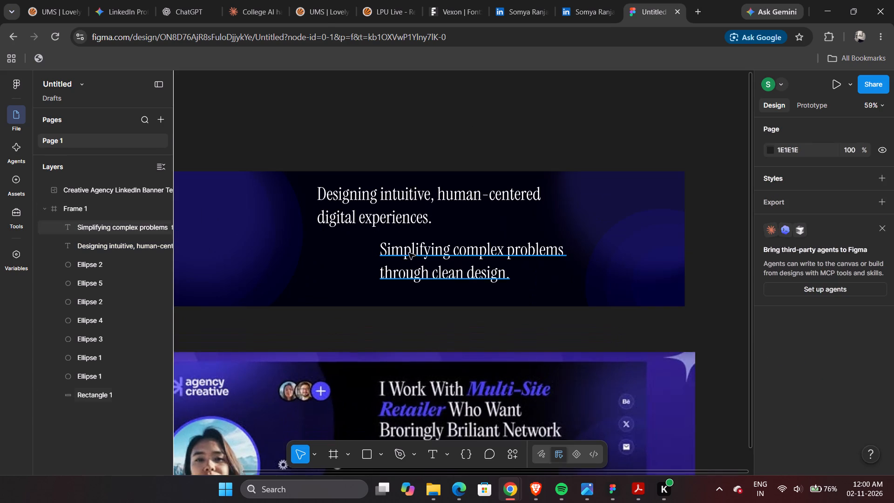
ctrl+scroll(596, 253, up, 2)
ctrl+scroll(388, 248, up, 1)
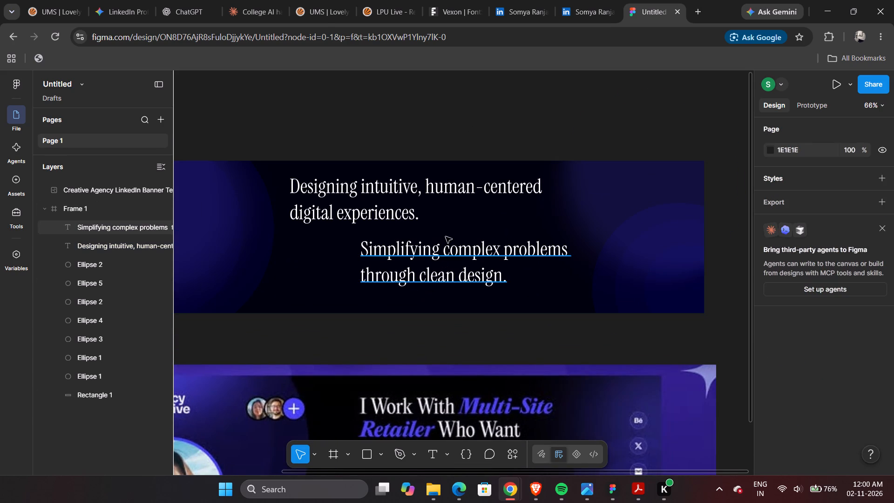
scroll(446, 237, down, 3)
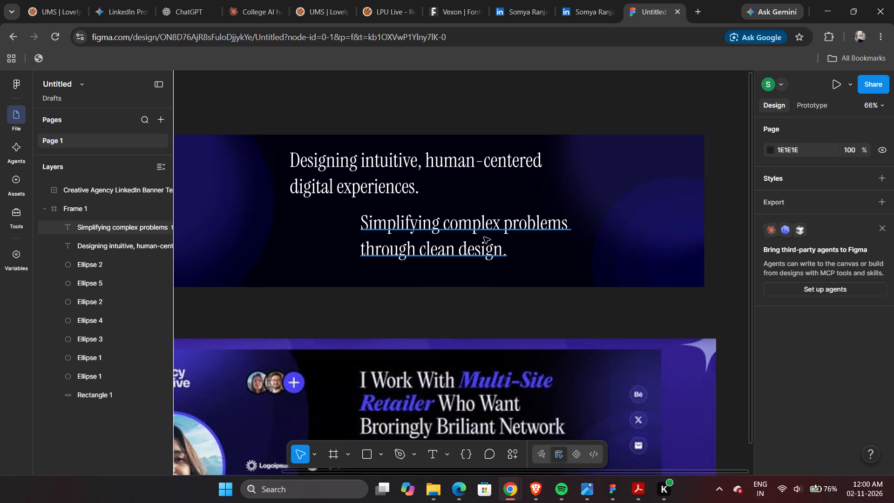
scroll(506, 202, down, 2)
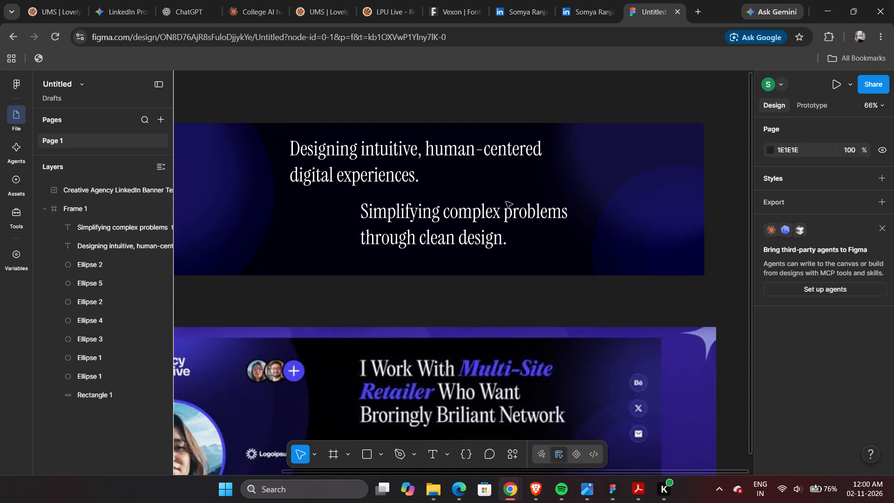
scroll(482, 211, up, 2)
ctrl+scroll(481, 209, down, 3)
ctrl+scroll(413, 248, down, 2)
ctrl+scroll(413, 248, up, 2)
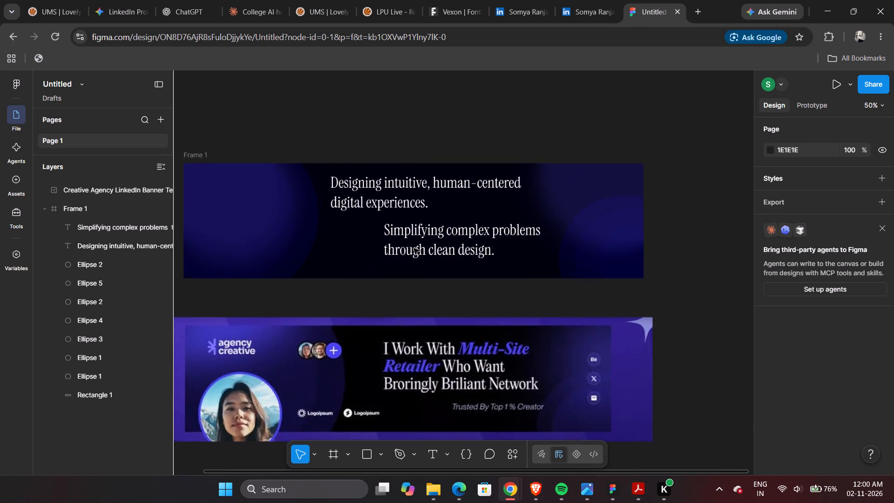
ctrl+scroll(413, 248, up, 1)
ctrl+scroll(413, 245, down, 2)
ctrl+scroll(413, 245, up, 2)
ctrl+scroll(413, 245, down, 2)
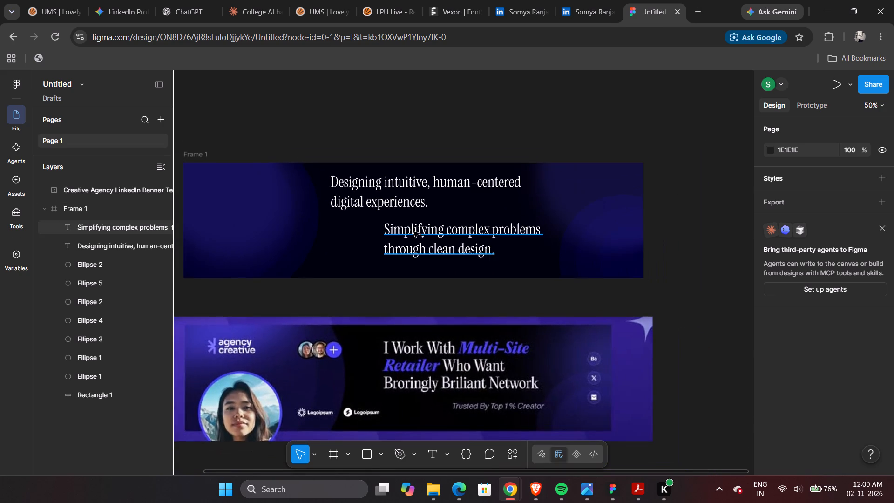
ctrl+scroll(413, 231, up, 5)
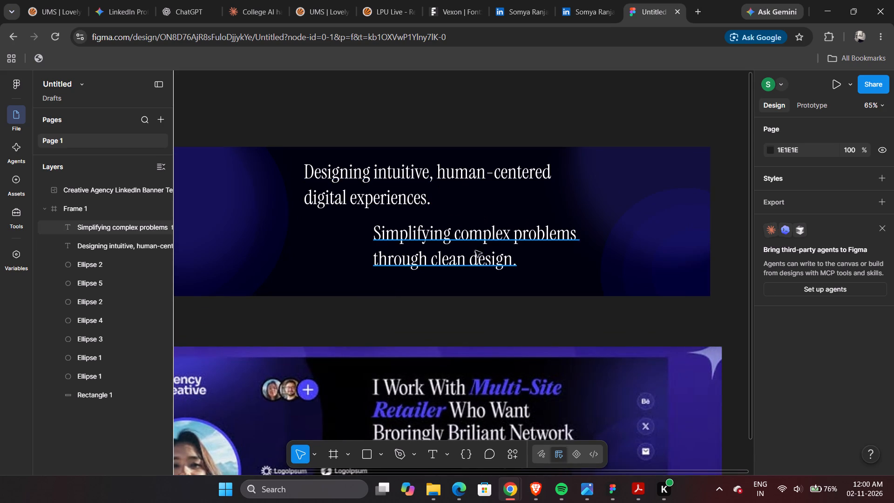
scroll(463, 241, down, 3)
scroll(463, 241, up, 1)
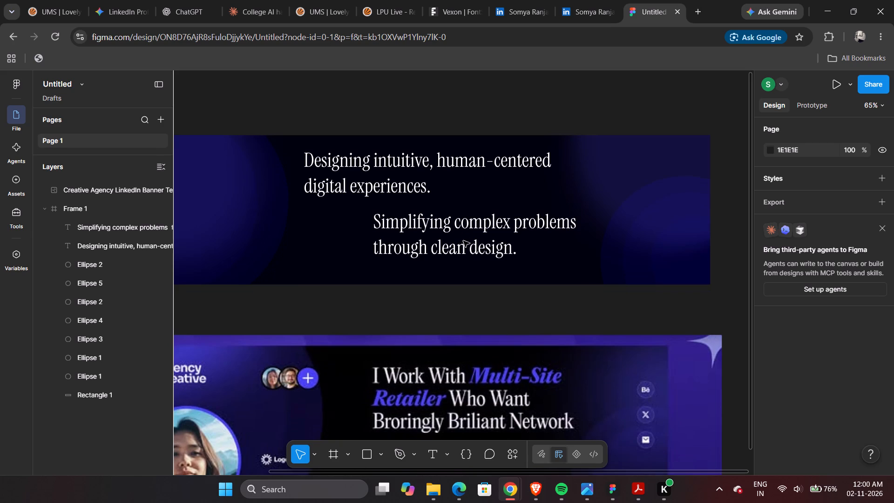
scroll(463, 241, up, 3)
scroll(463, 241, down, 3)
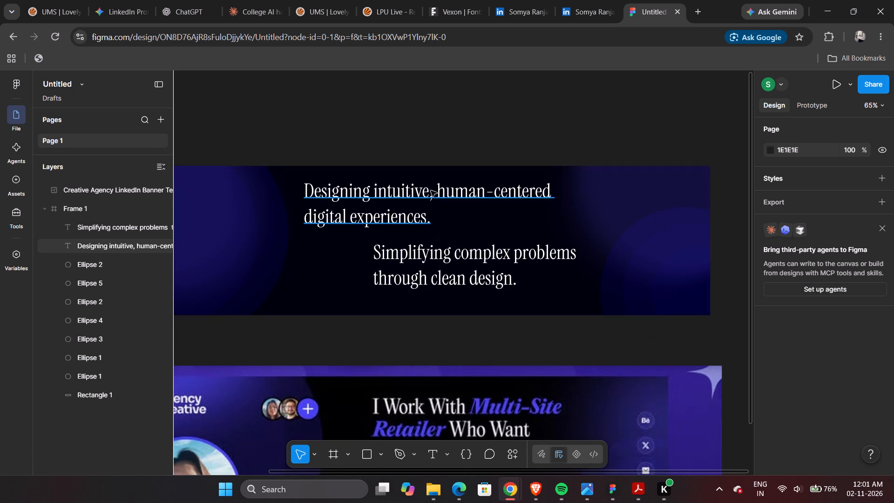
scroll(448, 201, down, 3)
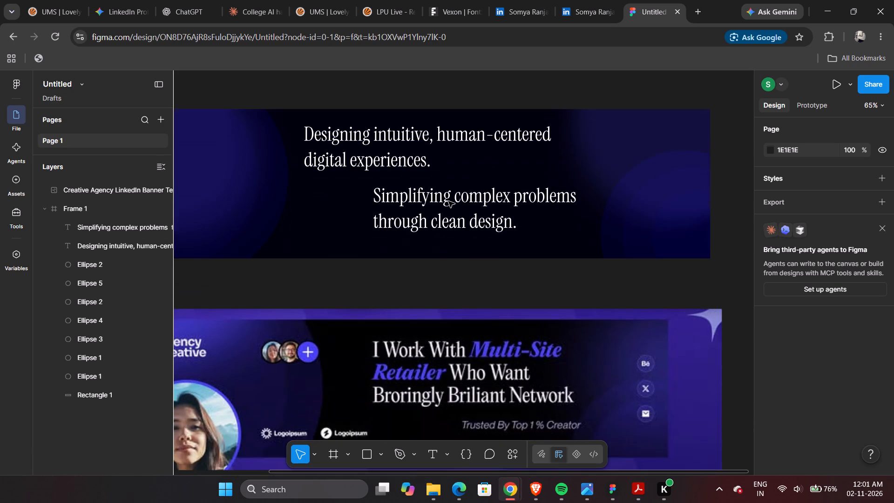
scroll(448, 201, up, 3)
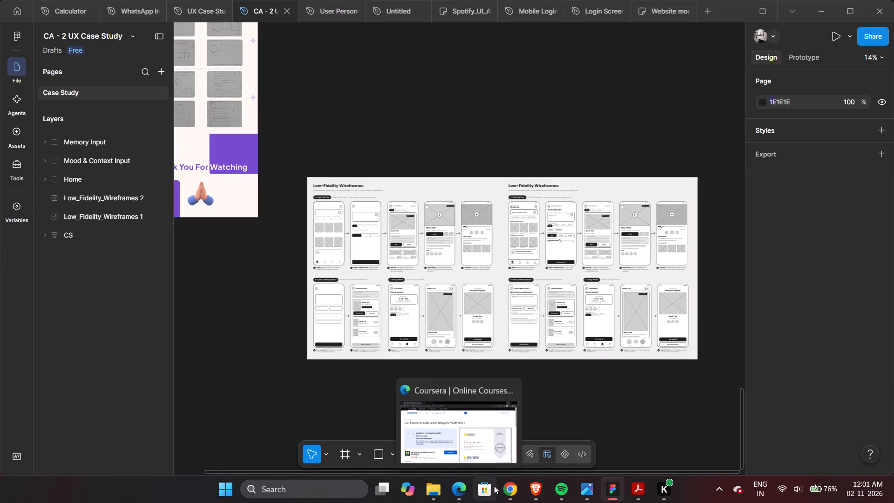
click(462, 442)
click(644, 17)
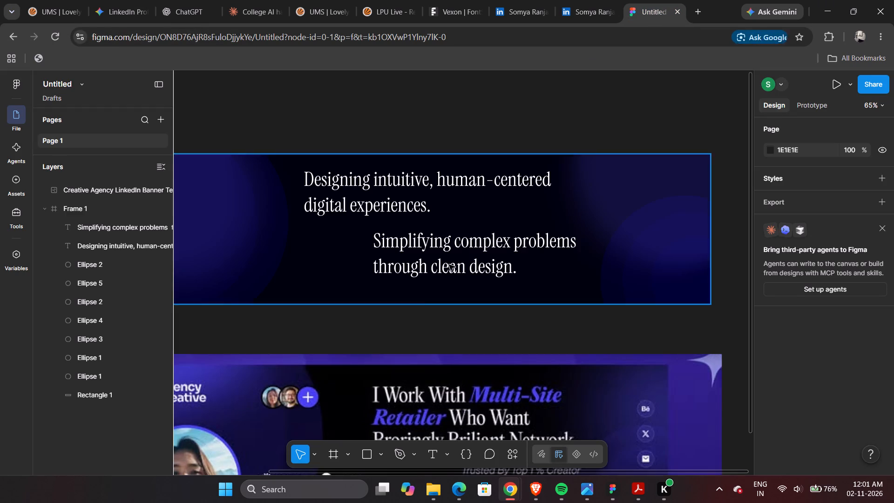
ctrl+click(385, 320)
key(ctrl+v)
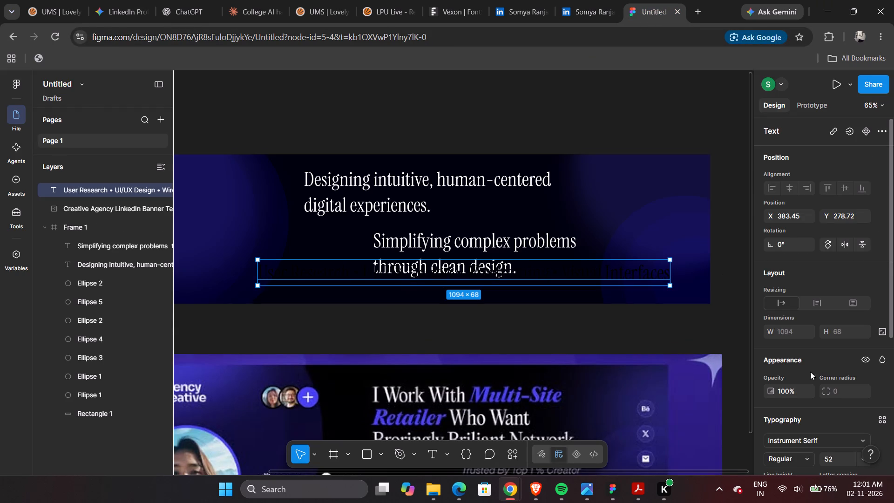
Set the skills line's fill to white (FFFFFF) by sampling the color of the "Designing intuitive" tagline.
scroll(807, 381, down, 4)
click(770, 357)
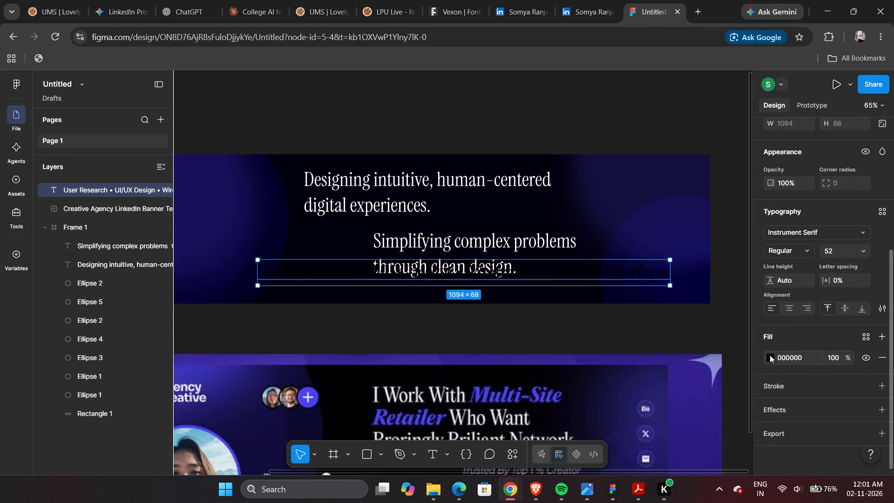
click(625, 377)
ctrl+scroll(521, 232, up, 3)
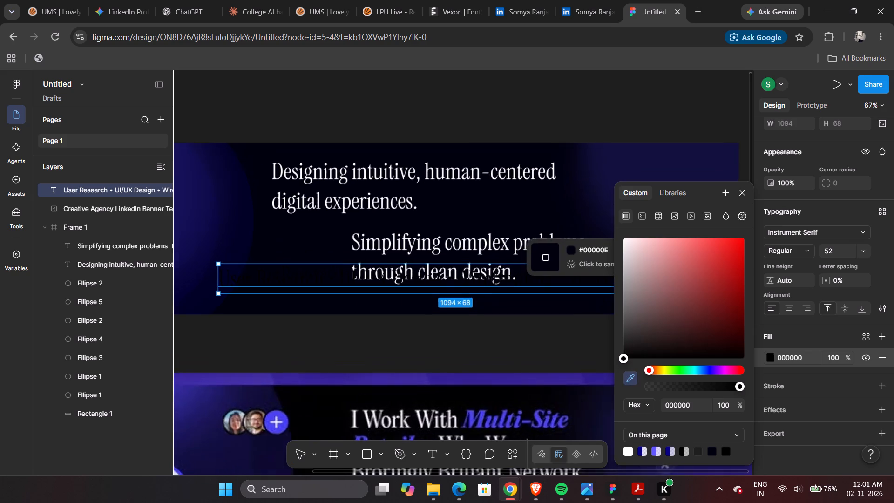
ctrl+scroll(516, 230, up, 9)
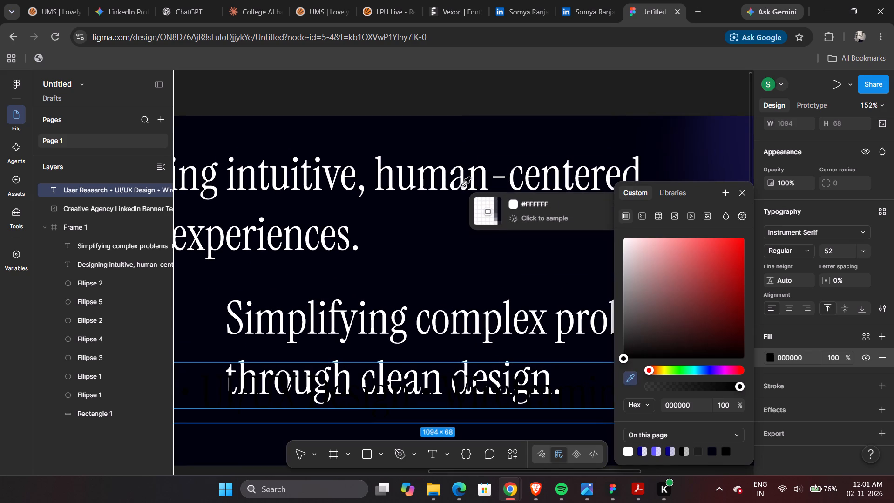
click(462, 185)
ctrl+scroll(459, 306, down, 9)
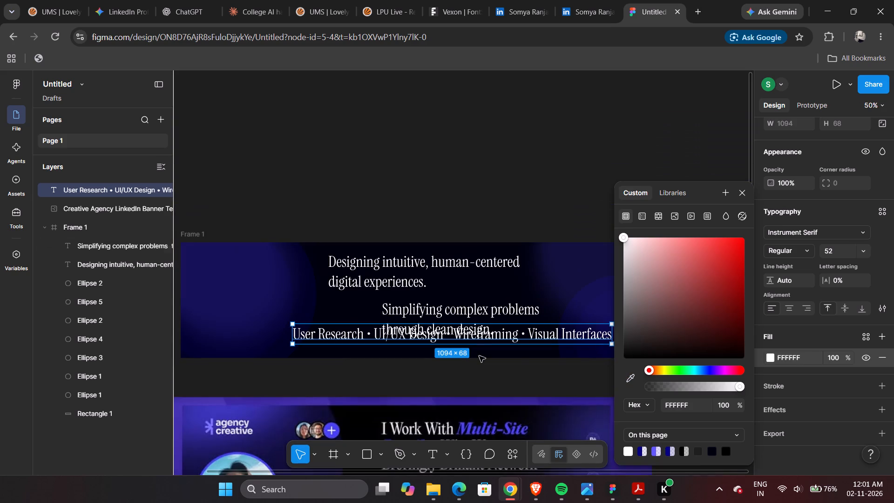
Move the skills line slightly down toward the lower edge of Frame 1.
drag(542, 339, 542, 344)
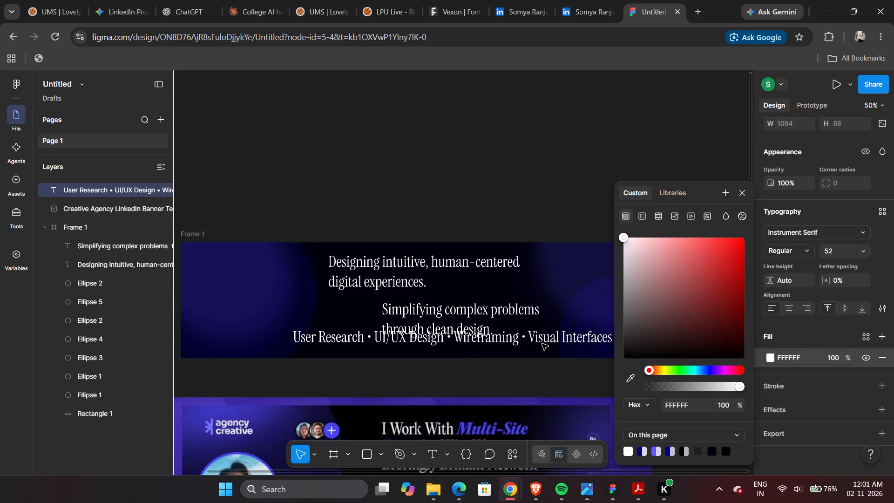
drag(542, 344, 530, 349)
Reduce the skills line's font size to 32.
scroll(843, 348, down, 3)
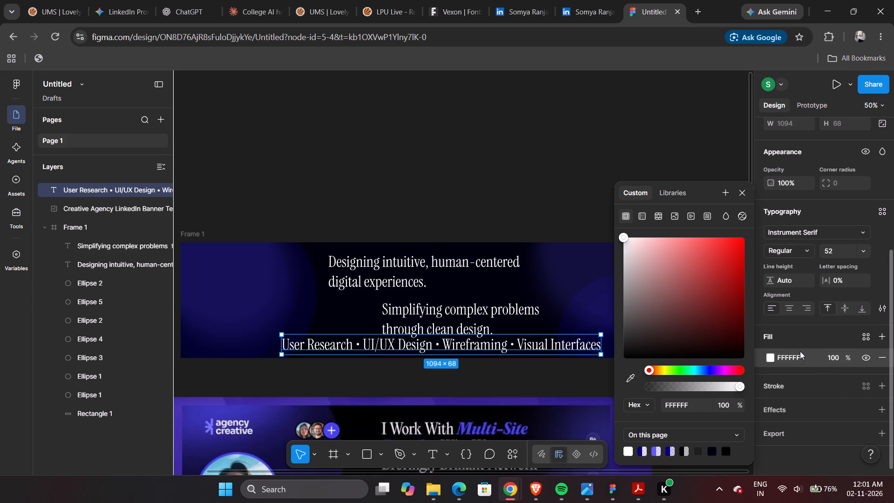
scroll(836, 281, down, 3)
click(833, 248)
key(Down)
key(Down)
key(Down)
key(Down)
key(Down)
key(Down)
key(Down)
key(Down)
key(Down)
key(Down)
key(Down)
key(Down)
key(Down)
key(Down)
key(Down)
key(Down)
key(Down)
key(Down)
key(Down)
key(Down)
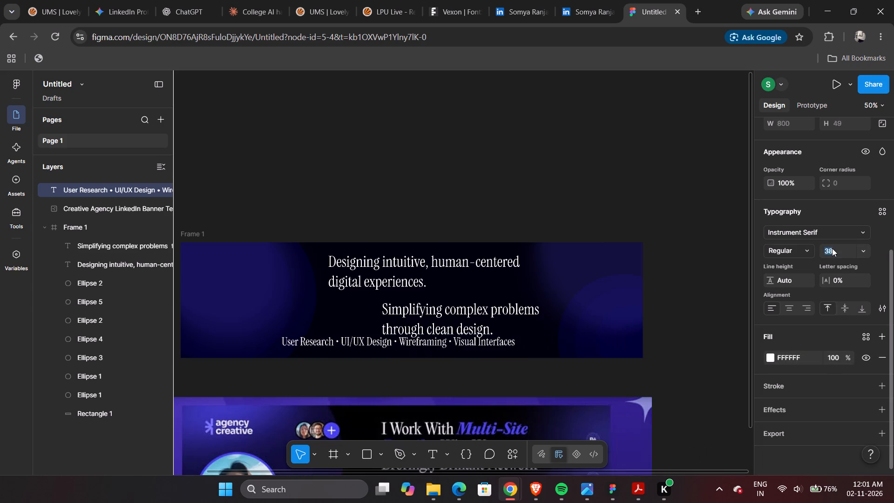
key(Down)
key(Down)
key(Down)
key(Down)
key(Up)
key(Up)
key(Up)
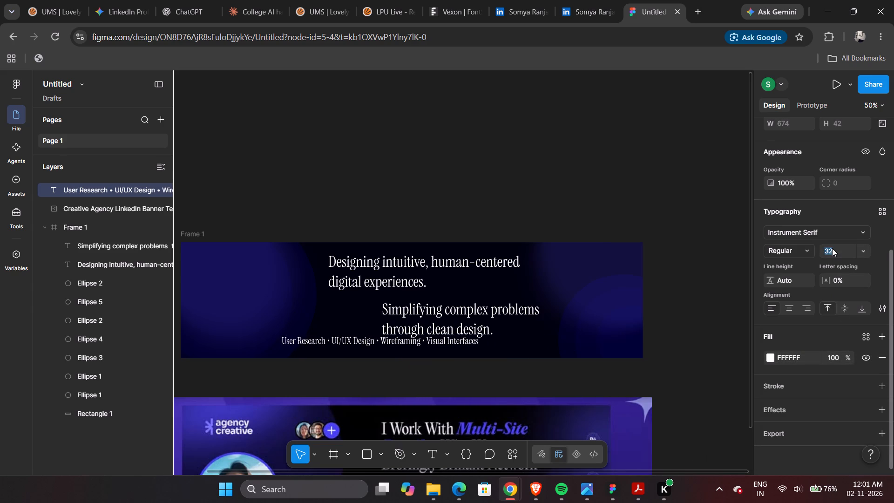
Shift the skills line slightly right and down so it sits beneath the "Simplifying complex problems" tagline in Frame 1.
scroll(563, 253, down, 4)
scroll(432, 260, up, 1)
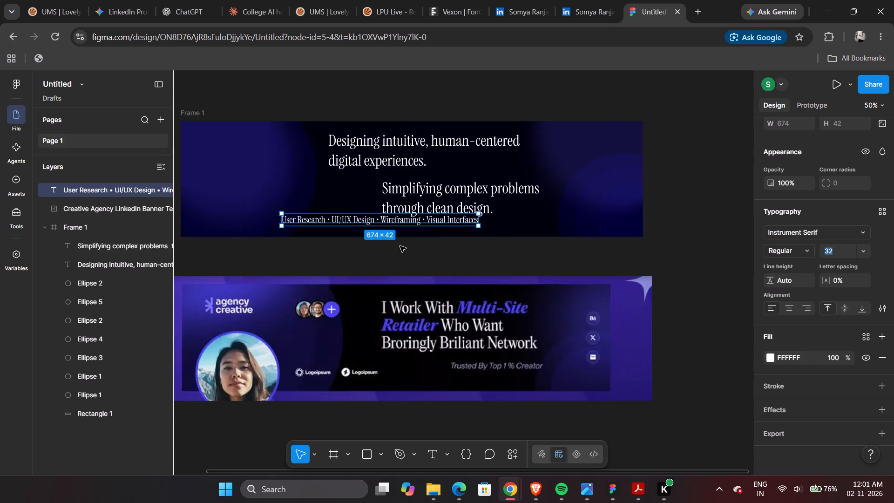
ctrl+scroll(400, 246, up, 4)
drag(326, 205, 366, 213)
ctrl+scroll(366, 213, down, 4)
scroll(366, 213, up, 2)
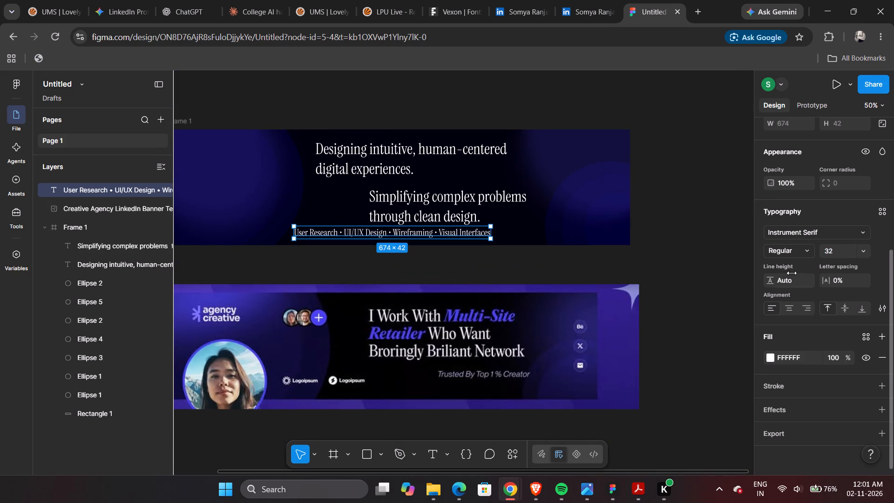
scroll(479, 260, down, 1)
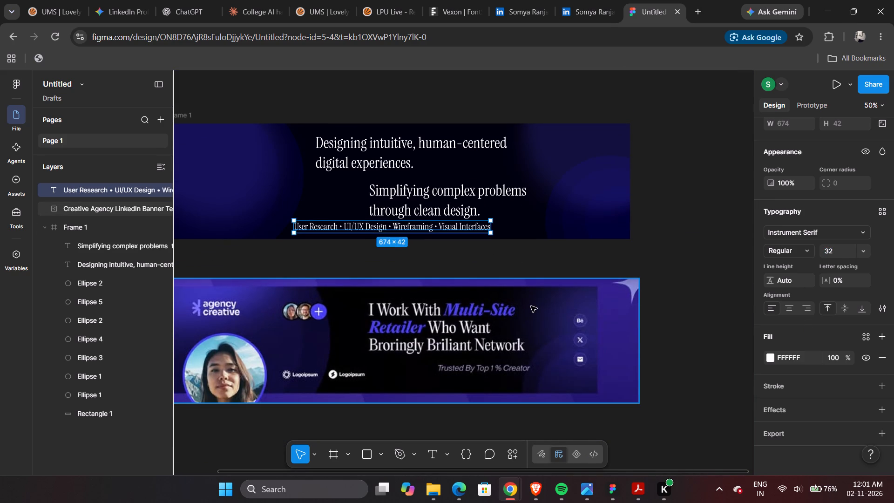
Browse the font list and preview alternative typefaces on the skills line's text.
double_click(373, 224)
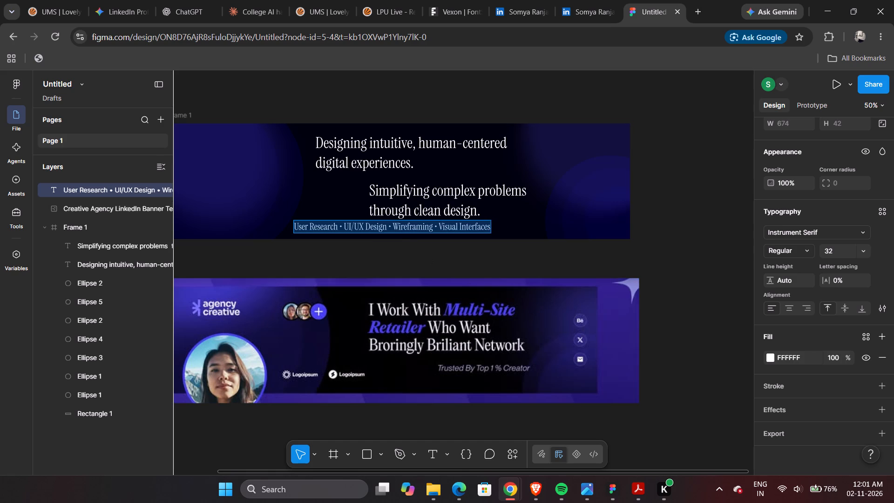
scroll(804, 291, down, 2)
click(791, 233)
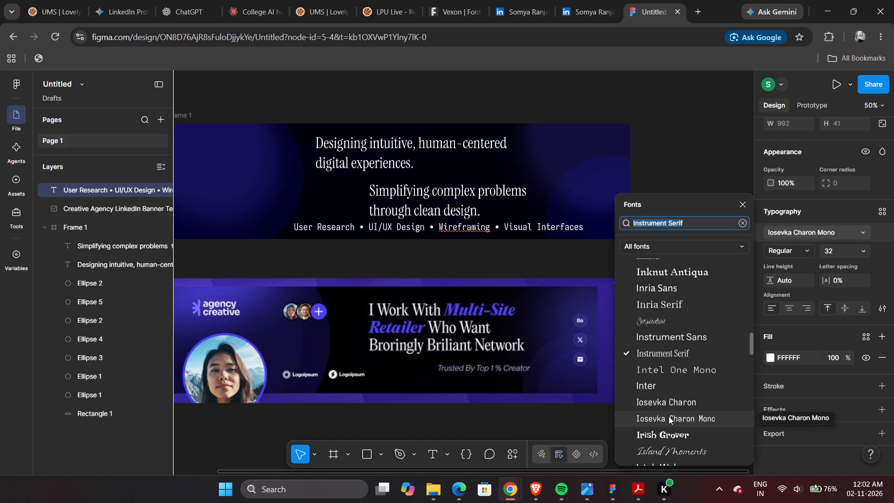
scroll(669, 416, down, 2)
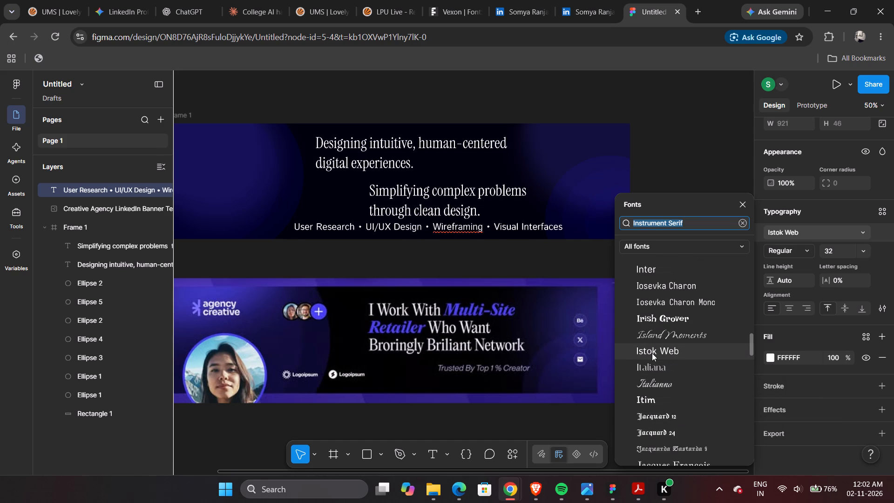
scroll(652, 353, down, 2)
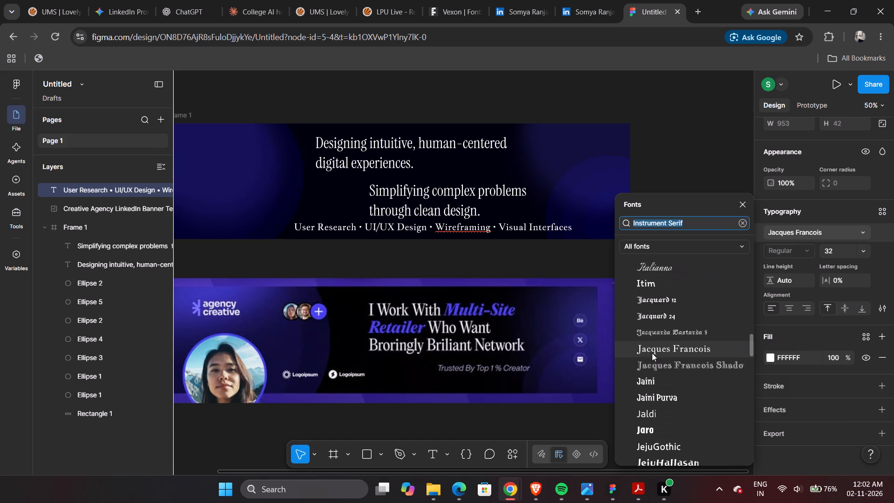
scroll(669, 253, up, 7)
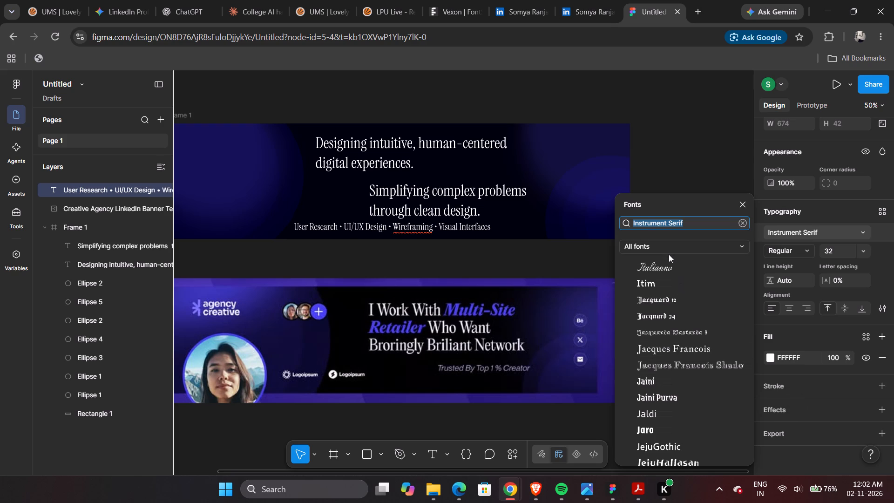
scroll(669, 254, up, 20)
scroll(672, 275, up, 5)
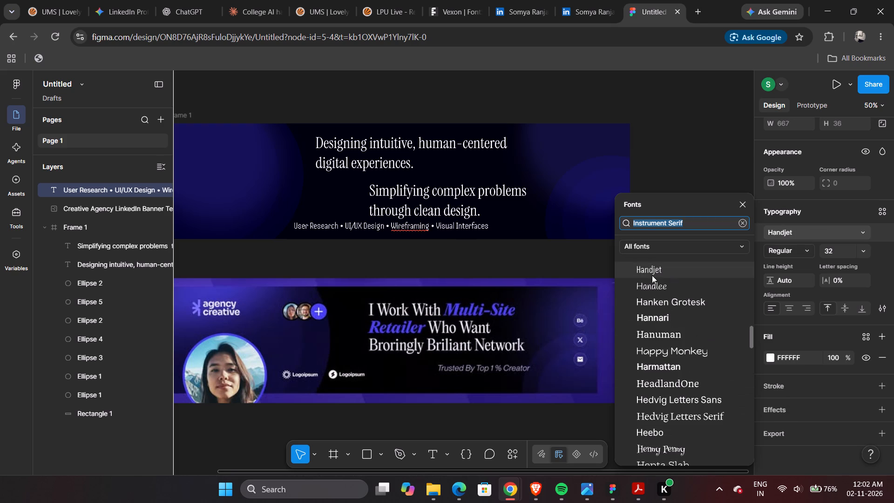
Copy the font name "Instrument Serif" from the font search.
click(696, 222)
drag(696, 222, 577, 206)
key(ctrl+c)
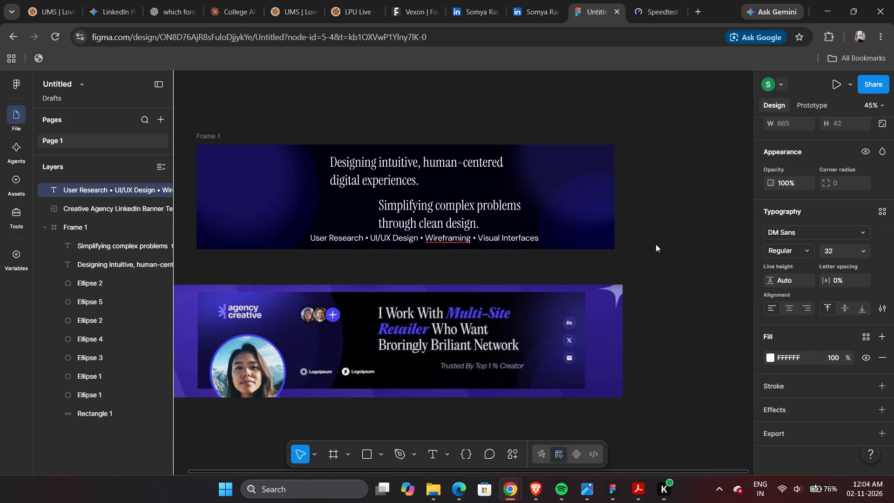
click(639, 218)
Reduce the font size of the "User Research • UI/UX Design • Wireframing • Visual Interfaces" line to 24.
ctrl+scroll(389, 251, up, 4)
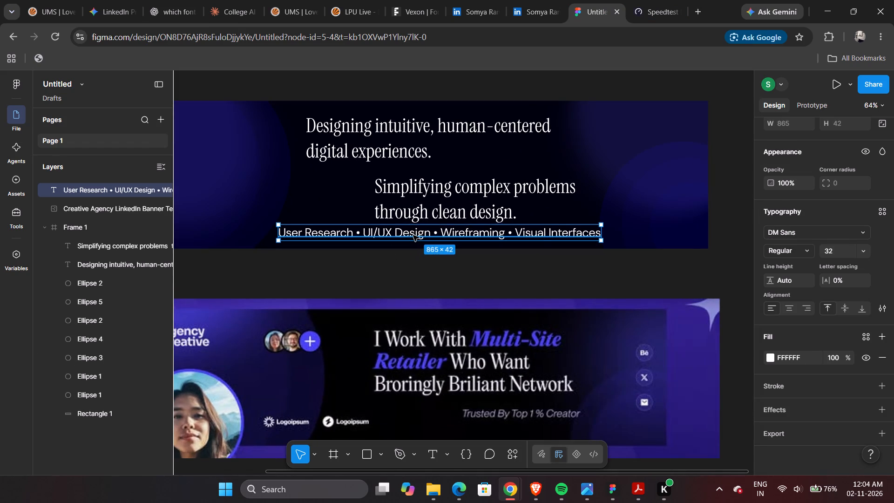
scroll(830, 296, down, 1)
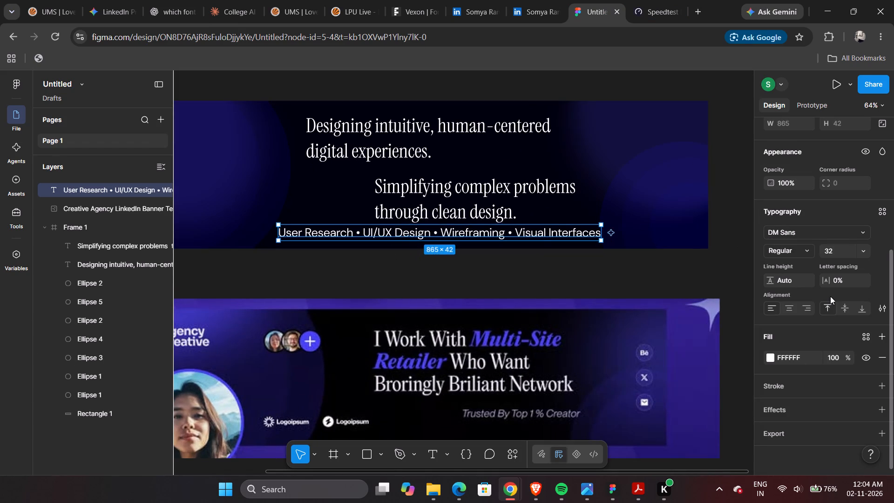
scroll(830, 296, down, 1)
click(831, 254)
key(Down)
key(Down)
key(Down)
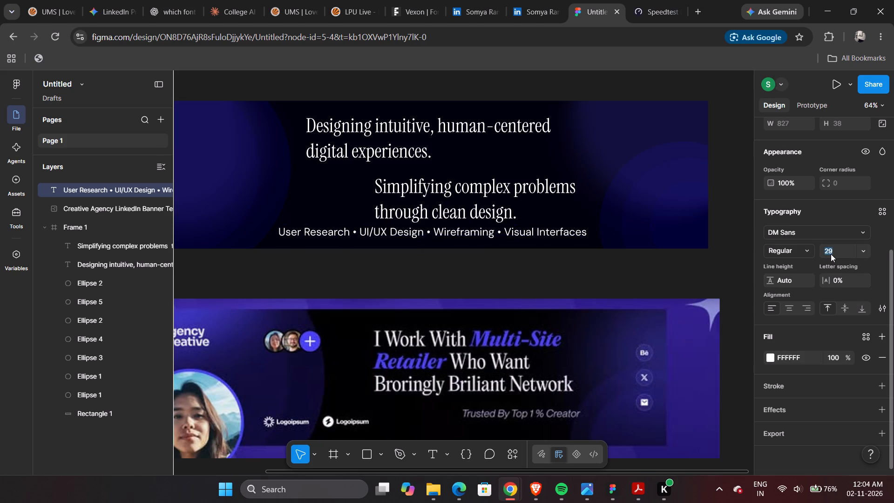
key(Down)
key(Down)
key(Down)
key(Down)
key(Down)
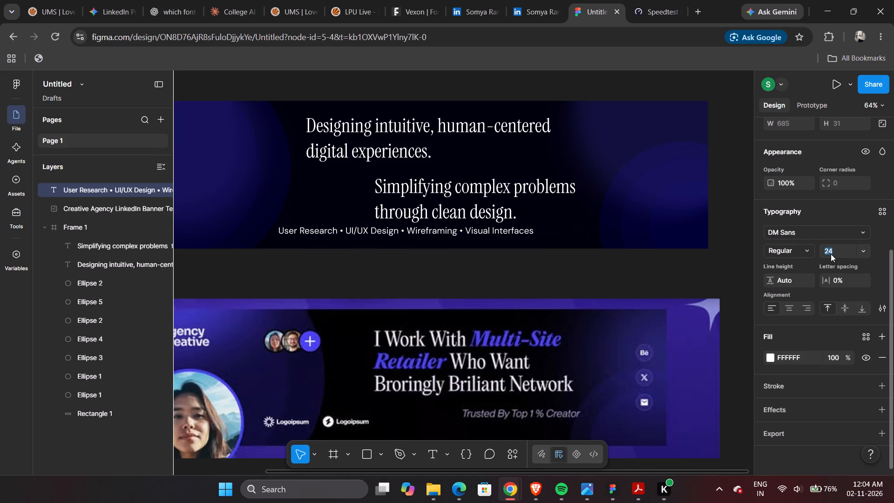
click(564, 261)
Move the skills line slightly down and to the right below the second tagline.
click(494, 233)
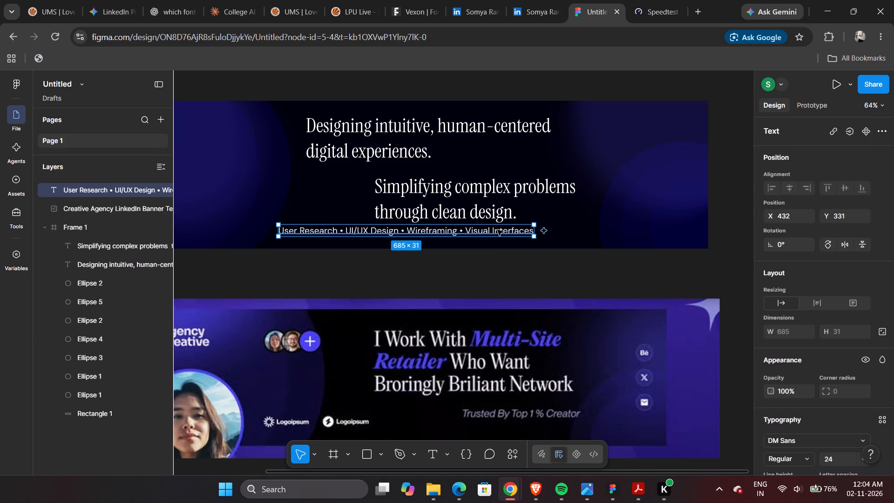
drag(497, 230, 508, 234)
click(509, 273)
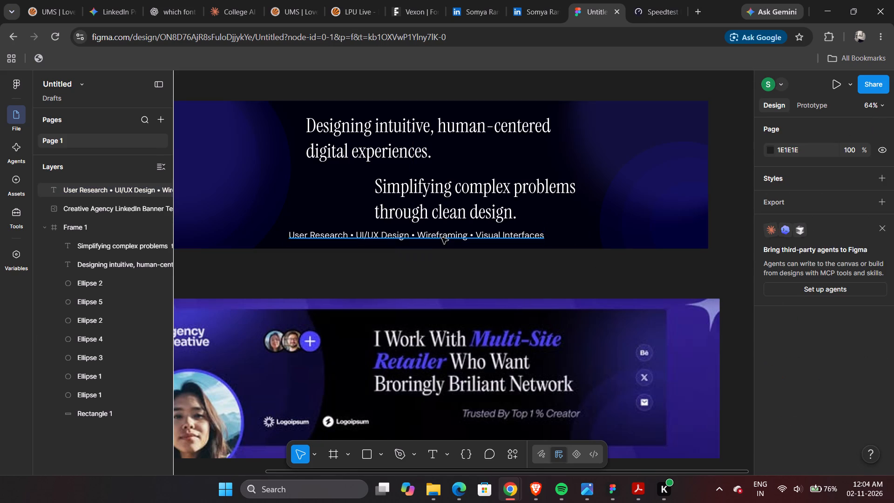
Examine the layout of the banner's two taglines and skills line against the reference banner below it.
ctrl+scroll(442, 238, down, 4)
ctrl+scroll(450, 250, up, 2)
ctrl+scroll(398, 228, up, 2)
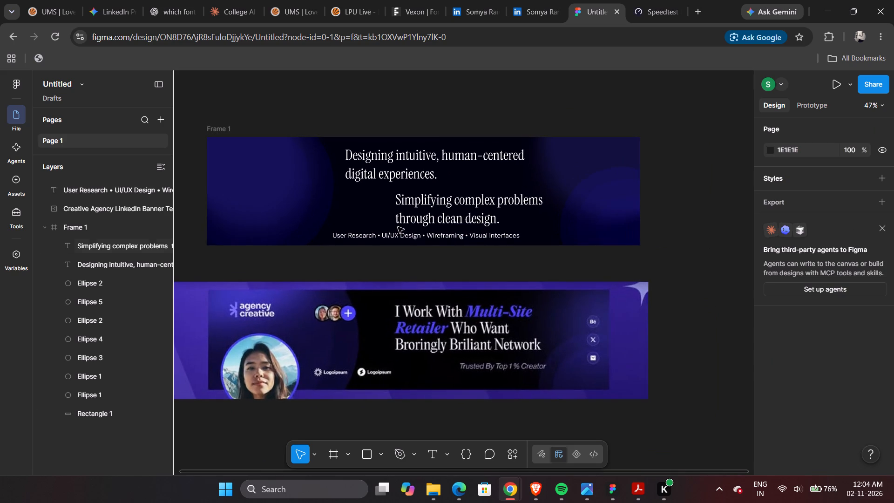
ctrl+scroll(441, 234, up, 3)
ctrl+scroll(438, 233, down, 2)
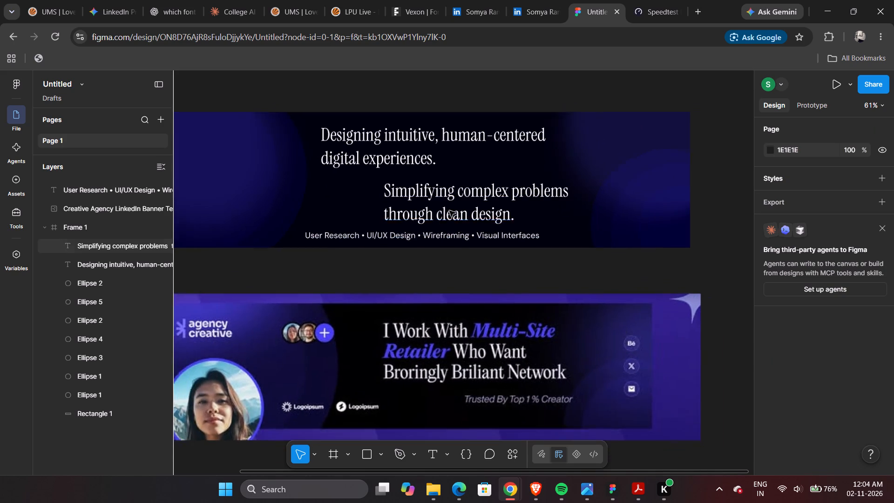
ctrl+scroll(449, 211, down, 4)
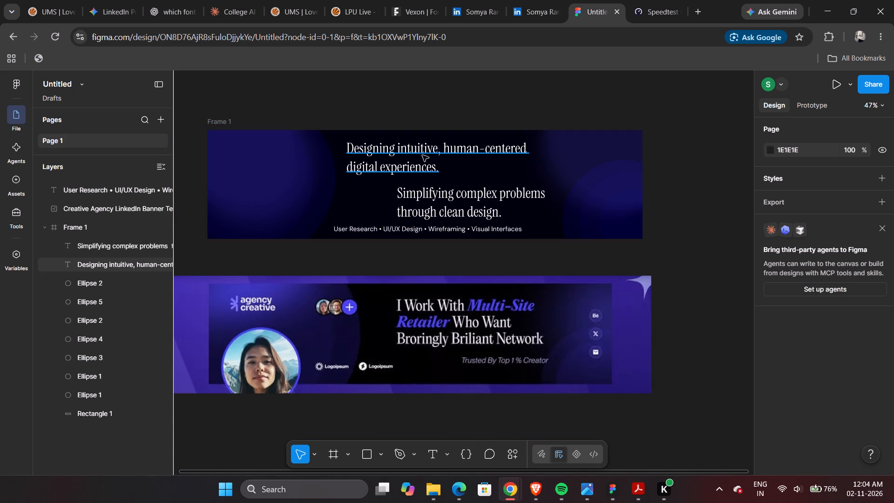
click(470, 200)
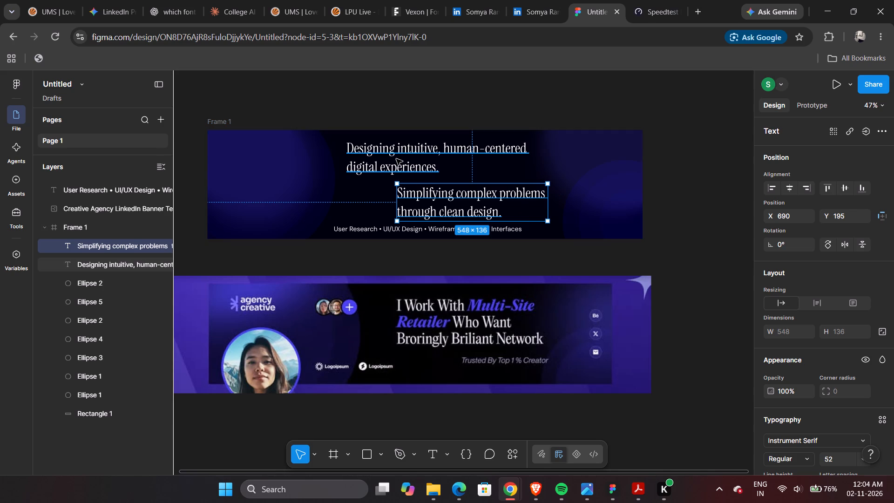
ctrl+scroll(343, 202, down, 4)
ctrl+scroll(348, 170, up, 4)
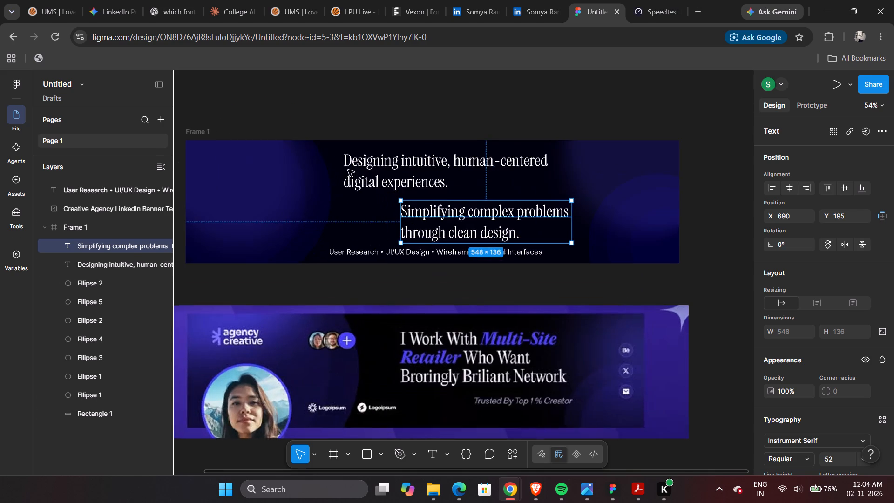
ctrl+scroll(400, 164, up, 2)
click(387, 159)
click(405, 99)
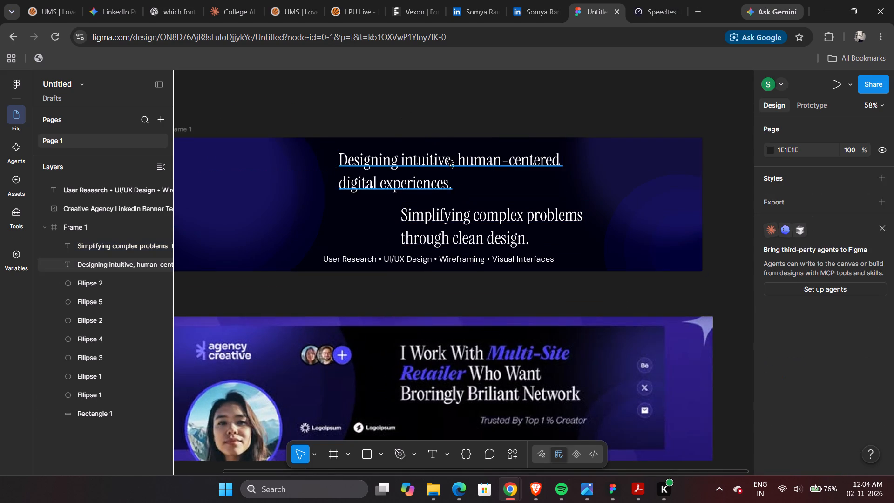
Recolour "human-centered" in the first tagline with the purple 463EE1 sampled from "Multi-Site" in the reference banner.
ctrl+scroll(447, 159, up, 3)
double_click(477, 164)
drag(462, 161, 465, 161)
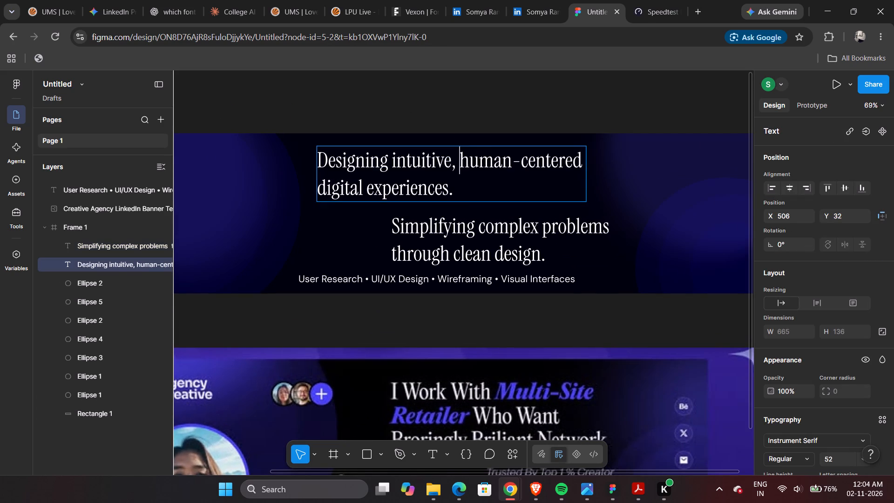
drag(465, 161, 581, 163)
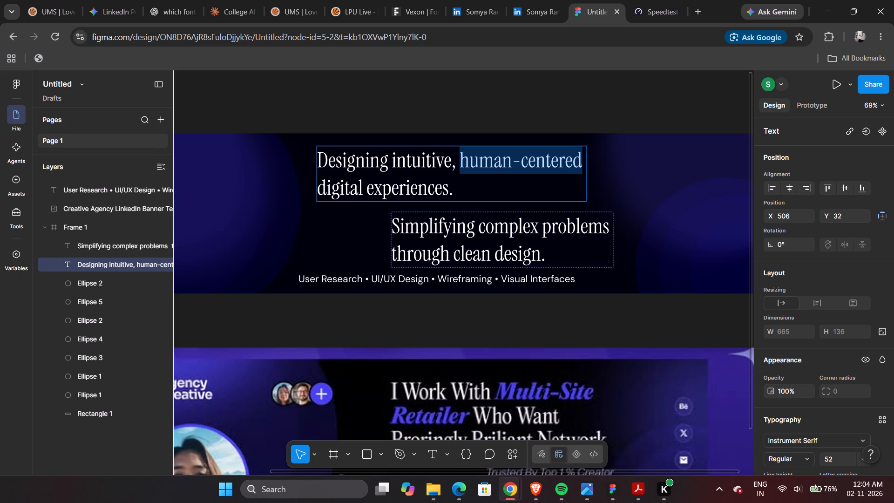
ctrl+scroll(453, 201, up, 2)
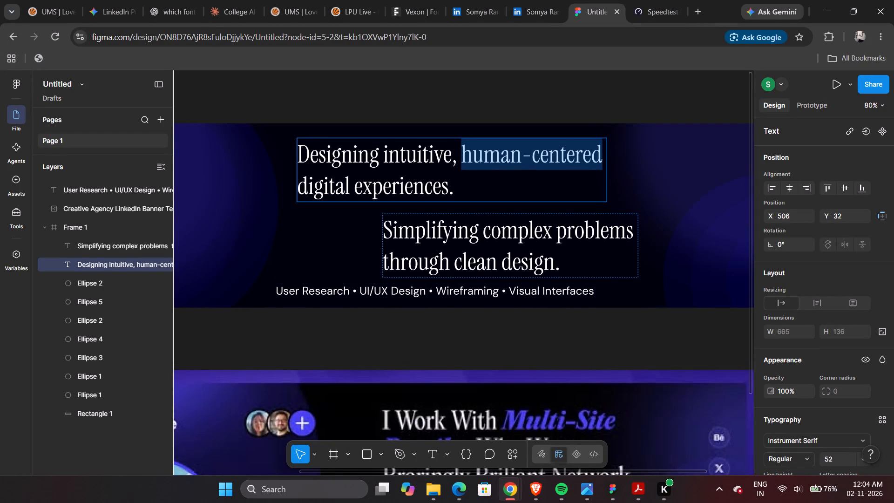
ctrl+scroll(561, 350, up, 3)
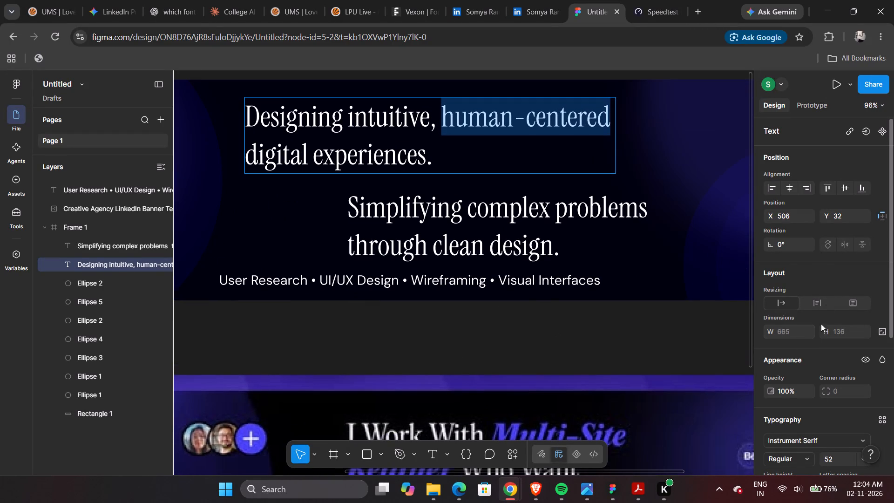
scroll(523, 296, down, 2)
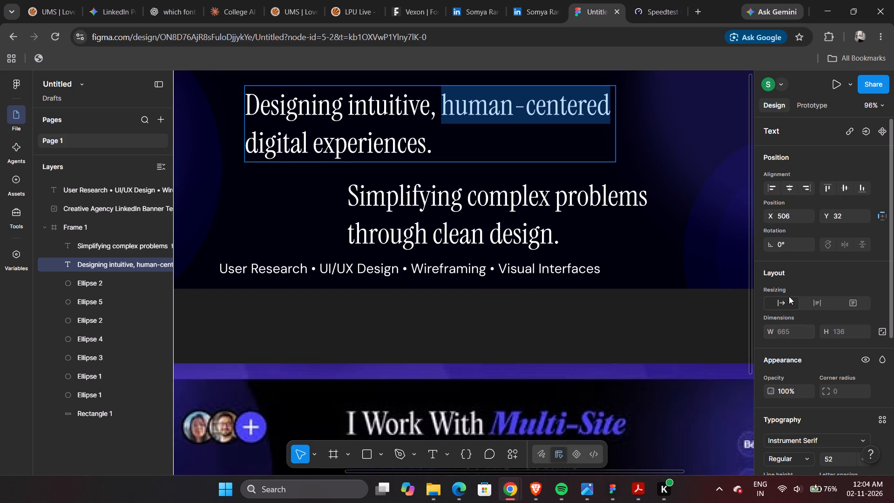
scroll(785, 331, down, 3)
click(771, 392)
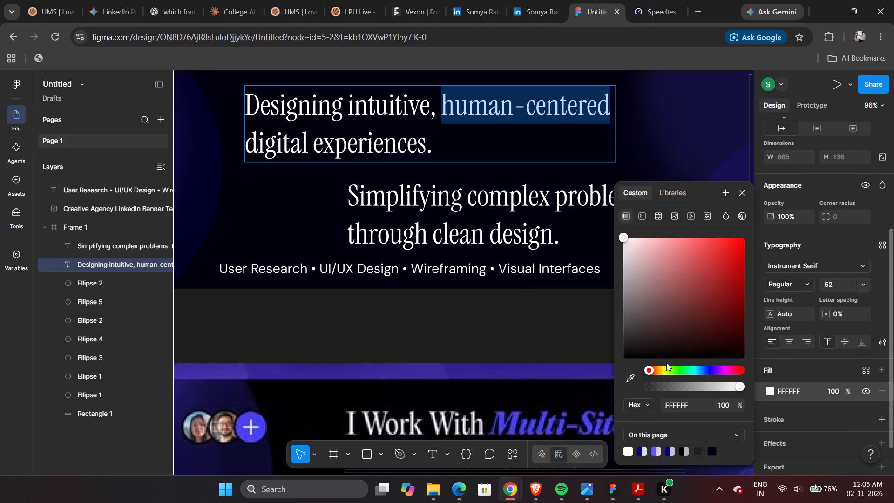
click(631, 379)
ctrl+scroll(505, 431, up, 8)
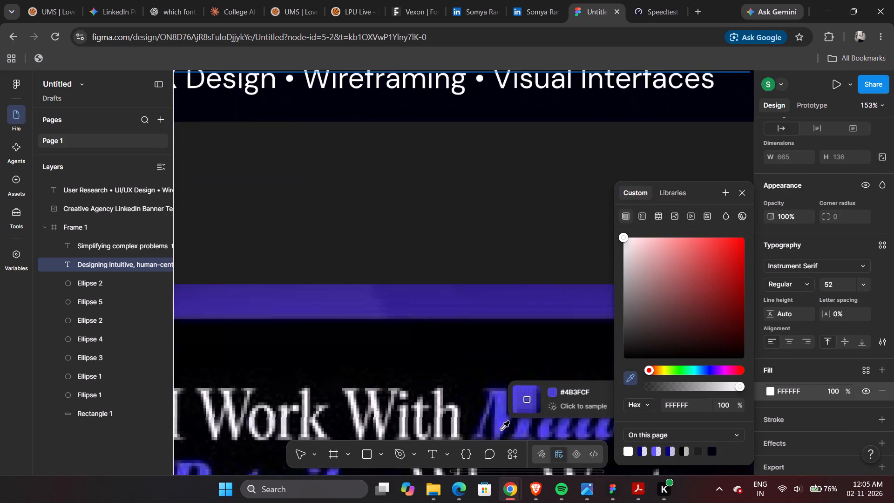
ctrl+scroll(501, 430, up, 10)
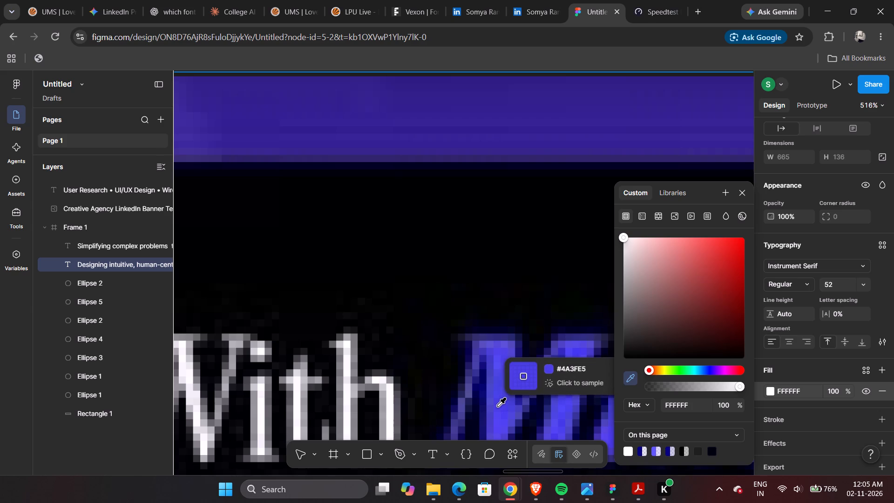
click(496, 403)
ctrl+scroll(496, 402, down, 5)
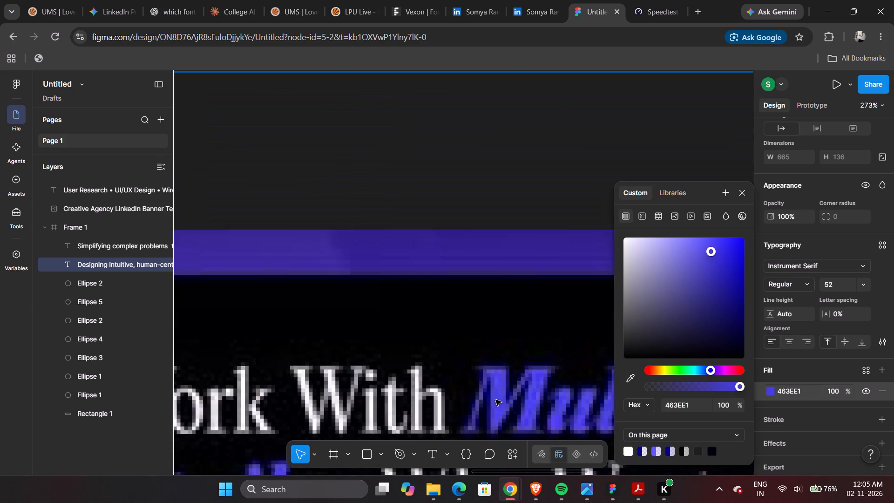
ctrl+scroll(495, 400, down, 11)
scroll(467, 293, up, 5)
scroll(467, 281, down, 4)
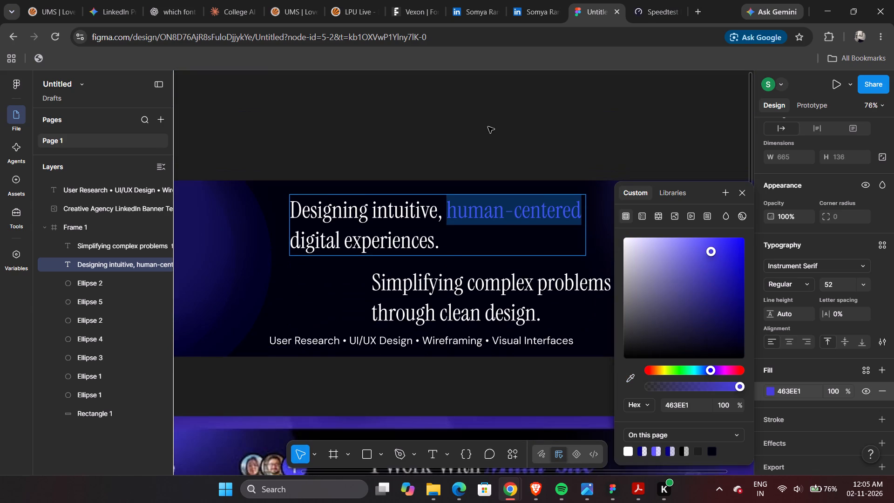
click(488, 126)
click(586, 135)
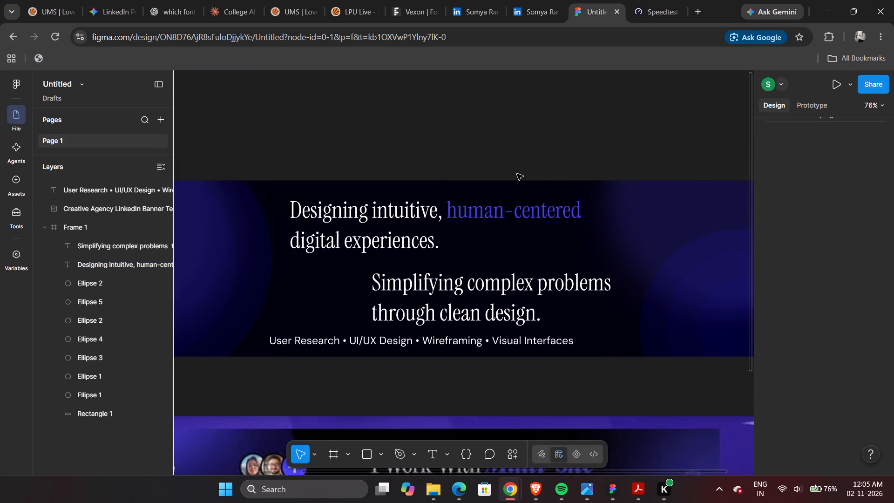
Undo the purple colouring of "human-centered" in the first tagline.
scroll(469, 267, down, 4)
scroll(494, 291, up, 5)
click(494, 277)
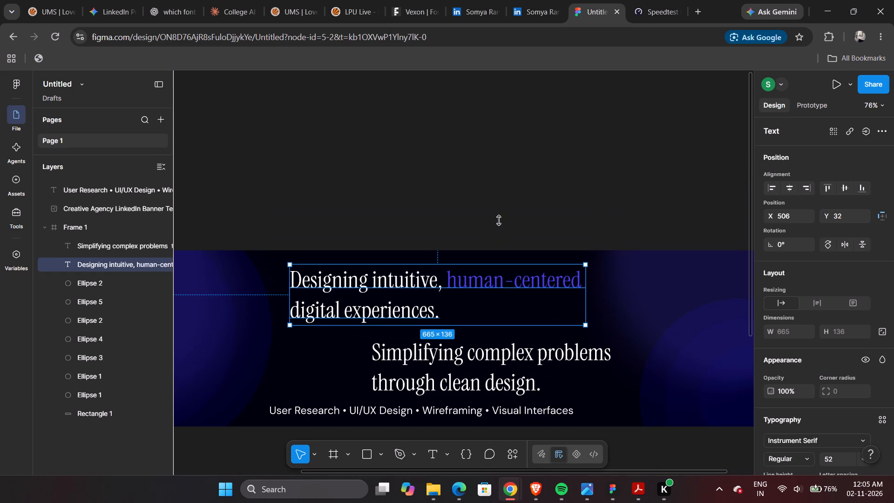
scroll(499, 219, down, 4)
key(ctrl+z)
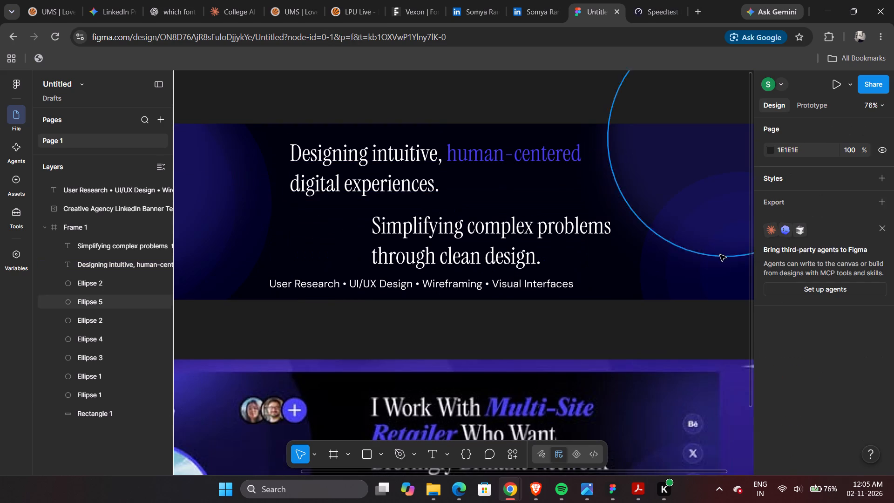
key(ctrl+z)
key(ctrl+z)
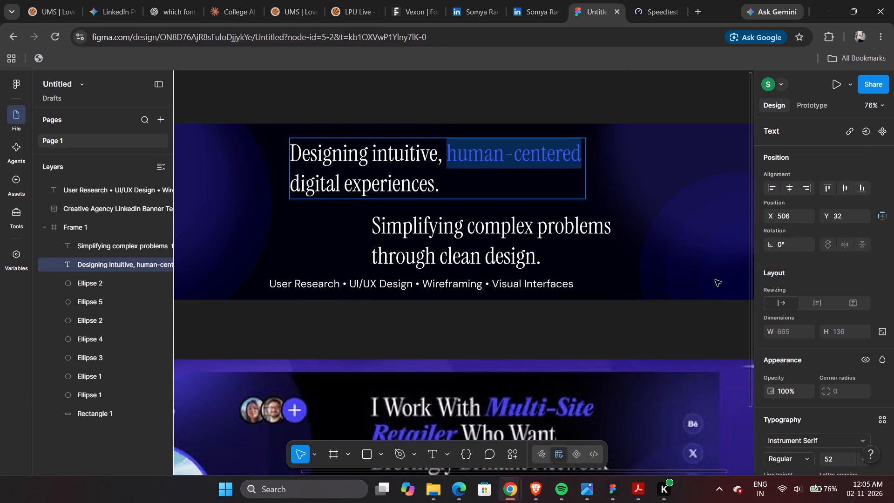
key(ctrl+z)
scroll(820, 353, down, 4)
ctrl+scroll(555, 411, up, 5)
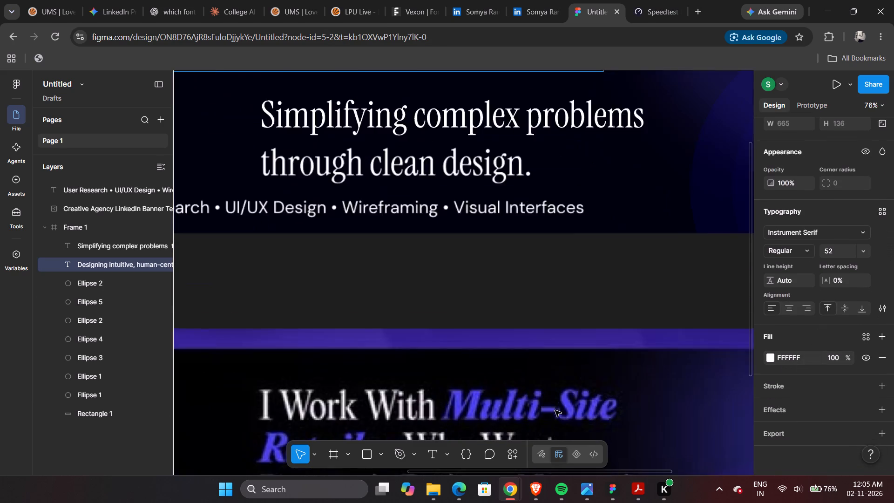
Recolour "human-centered" in the first tagline with the purple 4D45F0 sampled from "Multi-Site" in the reference banner.
ctrl+scroll(504, 413, up, 5)
click(771, 361)
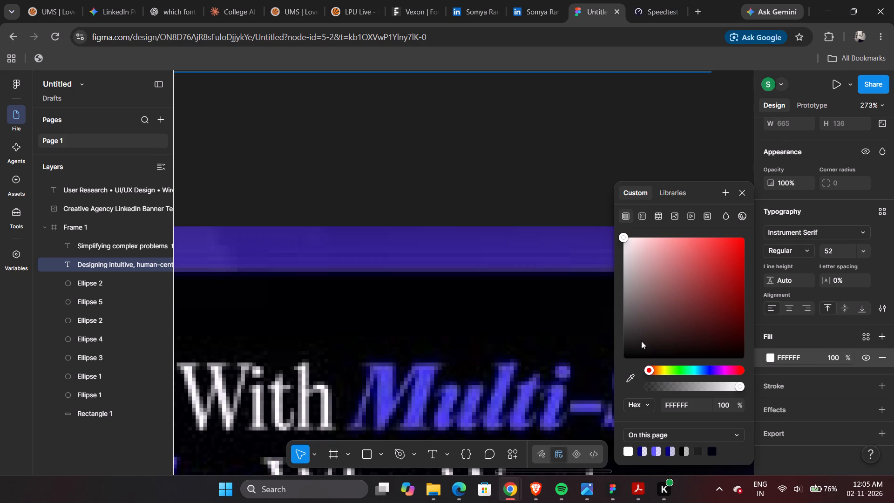
click(631, 374)
ctrl+scroll(443, 411, up, 9)
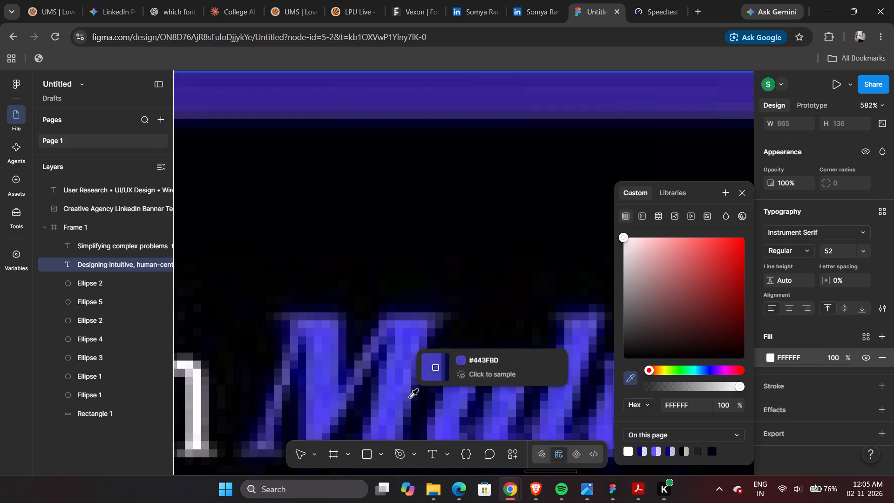
ctrl+scroll(389, 394, up, 9)
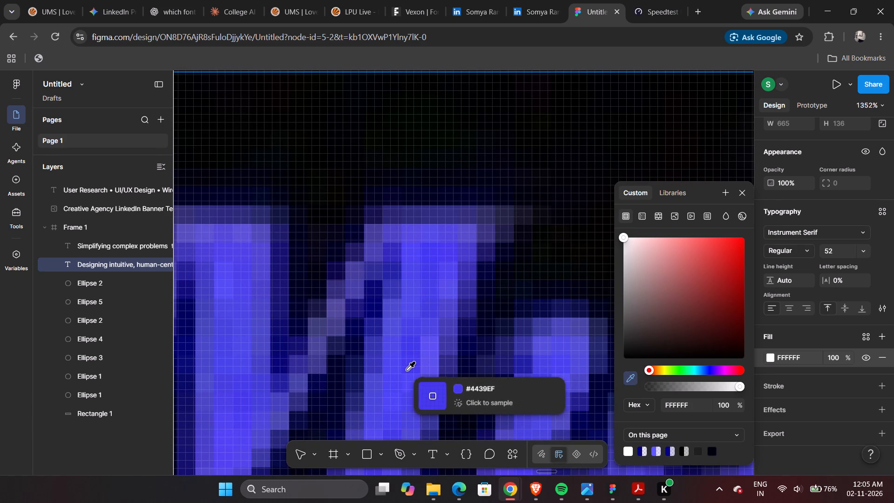
click(394, 370)
ctrl+scroll(393, 370, down, 12)
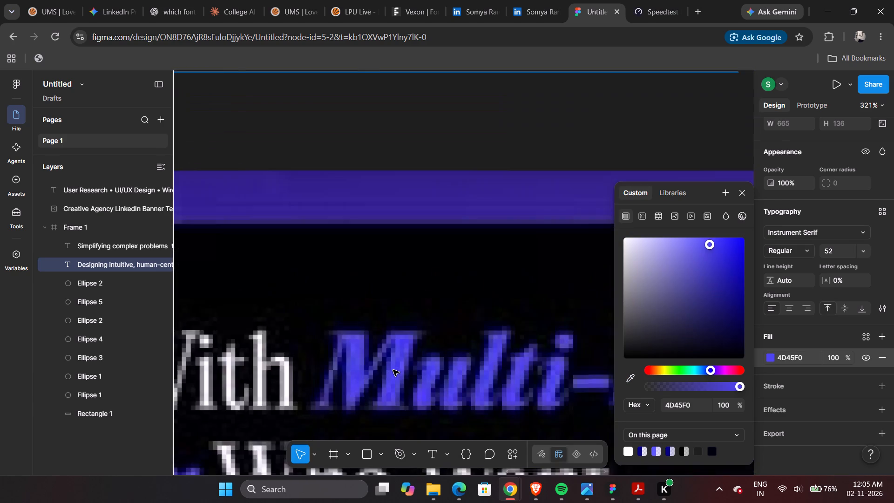
ctrl+scroll(393, 370, down, 12)
click(398, 311)
Copy the 4D45F0 purple from the first tagline and apply it to "problems" in the second tagline.
ctrl+scroll(459, 224, down, 3)
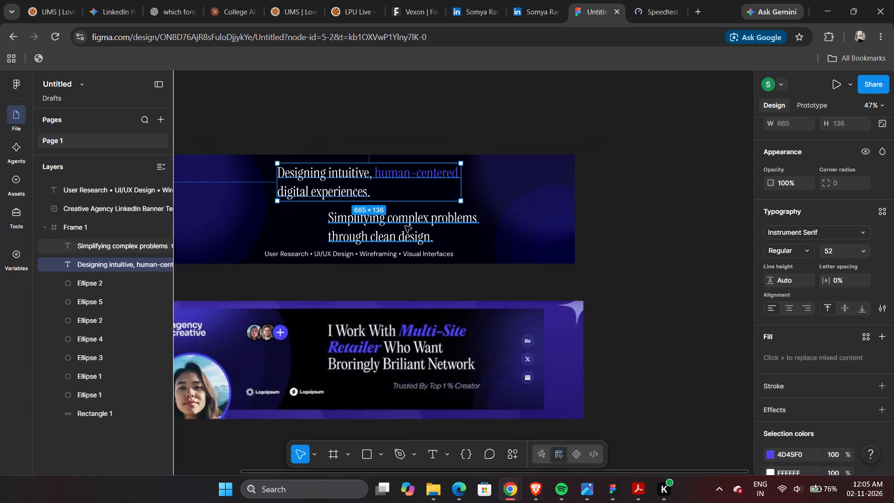
ctrl+scroll(399, 218, up, 4)
click(406, 150)
scroll(795, 399, up, 1)
scroll(796, 400, down, 3)
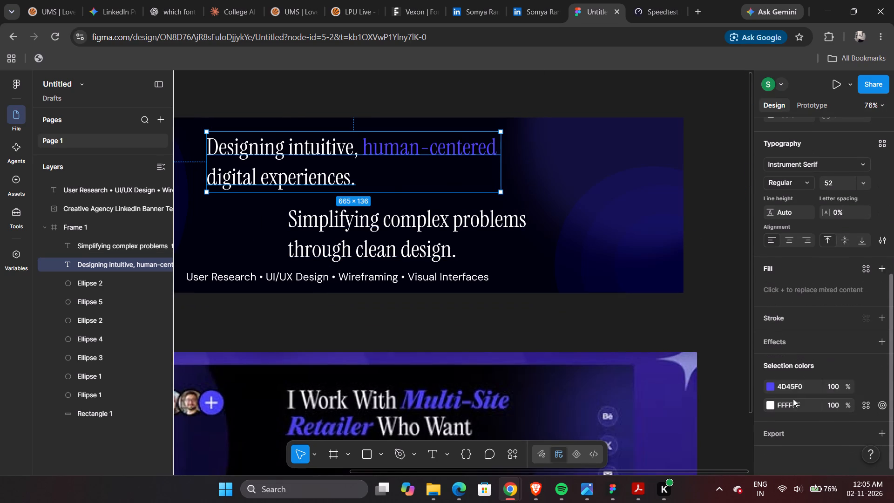
click(794, 384)
key(ctrl+c)
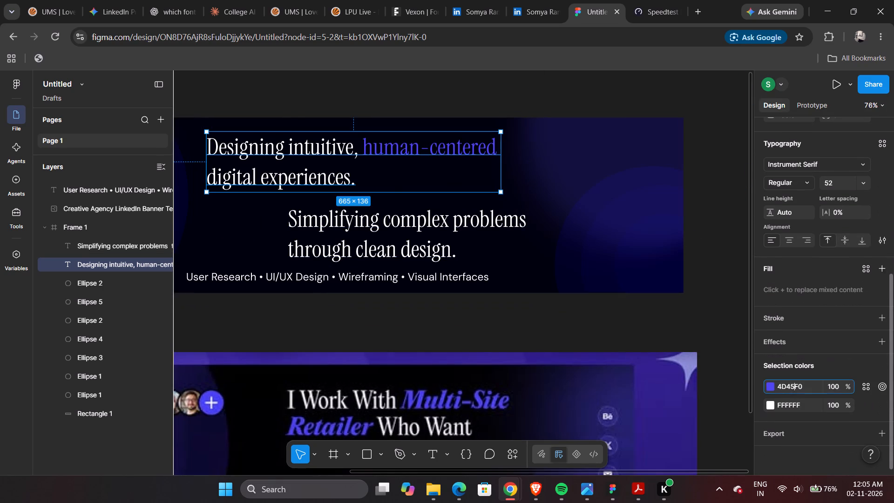
click(372, 236)
click(454, 314)
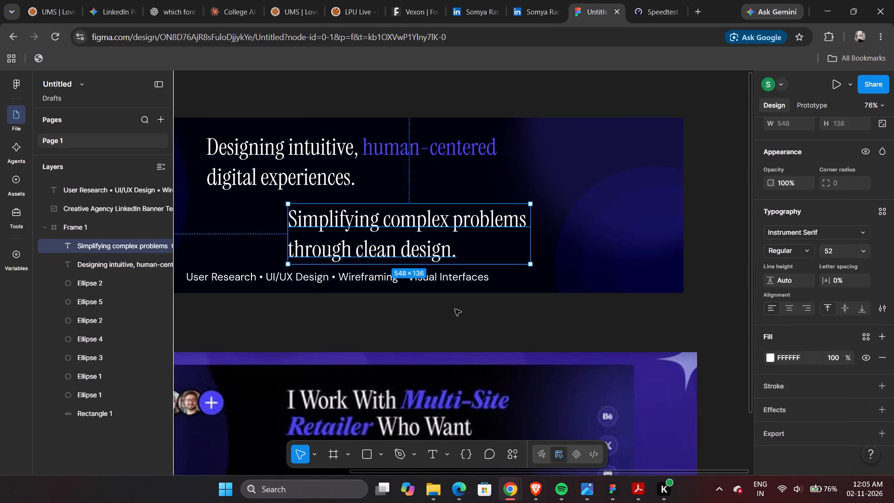
click(420, 224)
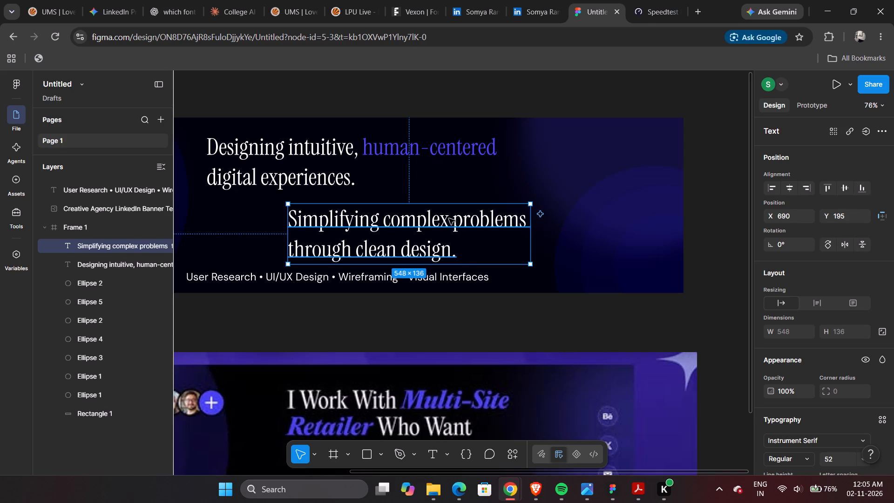
double_click(446, 220)
click(458, 221)
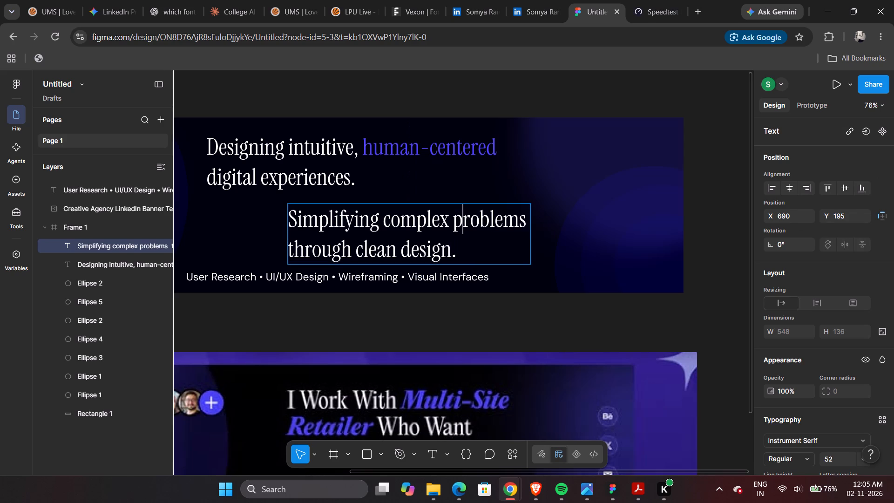
drag(454, 221, 528, 223)
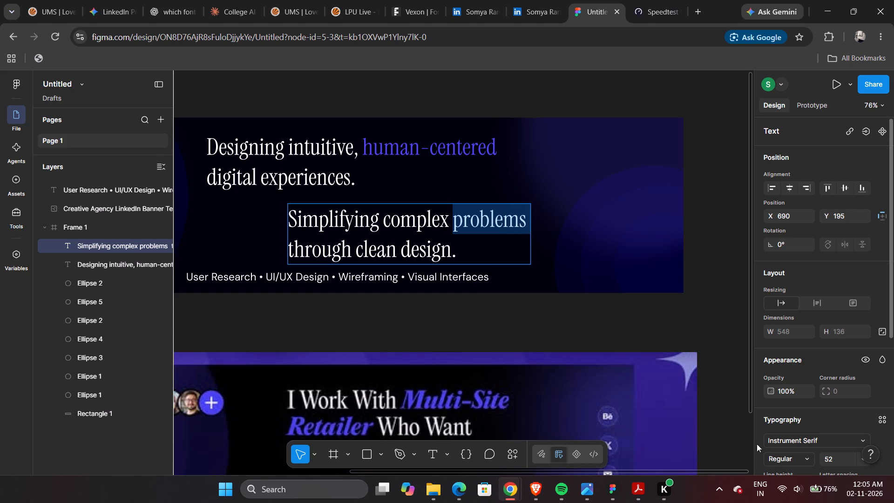
scroll(810, 430, down, 2)
click(784, 446)
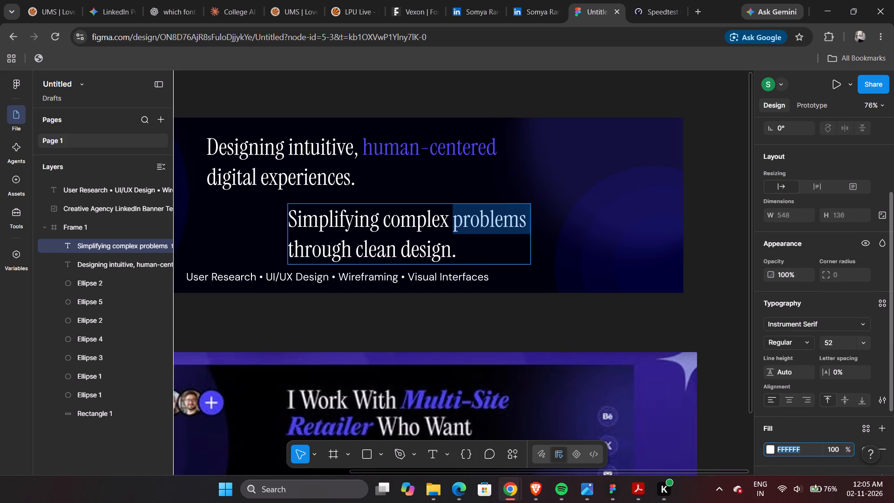
key(ctrl+v)
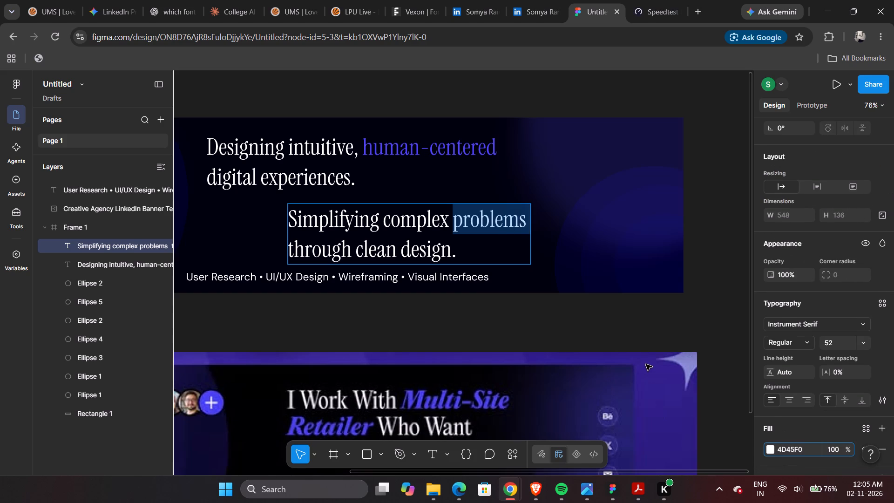
key(Return)
click(566, 326)
Examine the purple highlights in the banner's taglines against the reference banner below it.
ctrl+scroll(561, 320, down, 3)
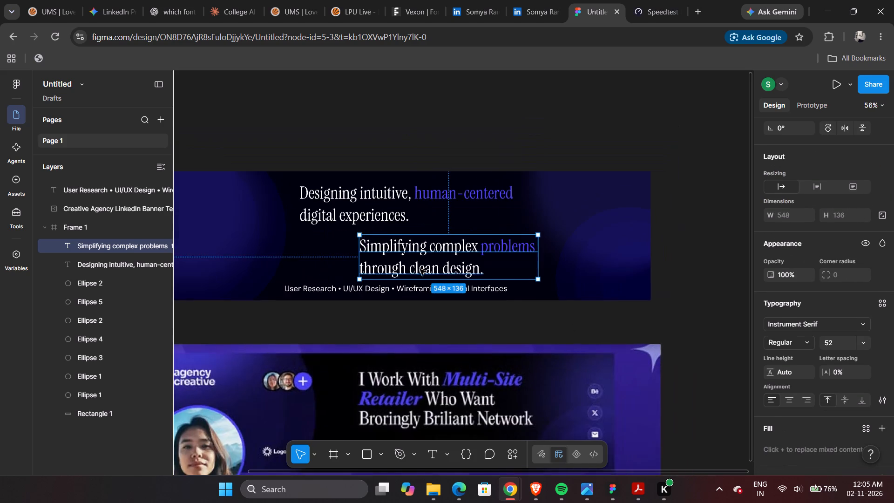
ctrl+scroll(409, 258, up, 3)
ctrl+scroll(297, 188, down, 1)
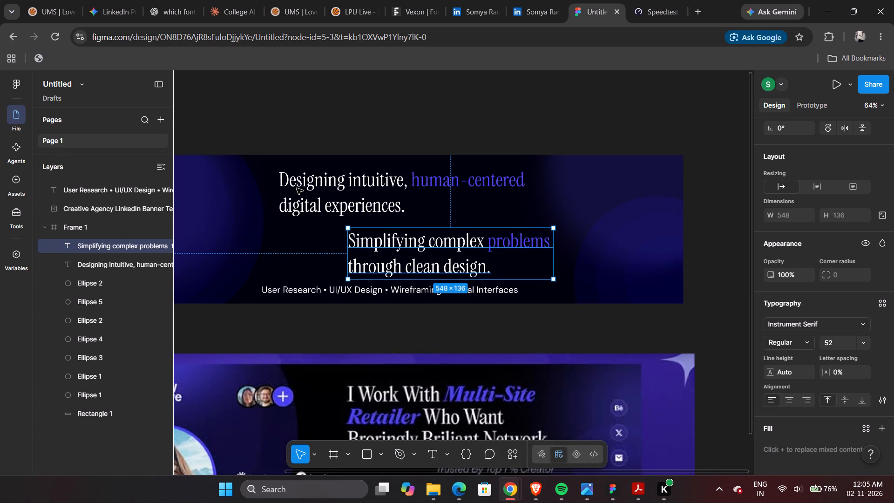
ctrl+scroll(221, 198, down, 3)
ctrl+scroll(215, 204, up, 3)
ctrl+scroll(364, 154, down, 3)
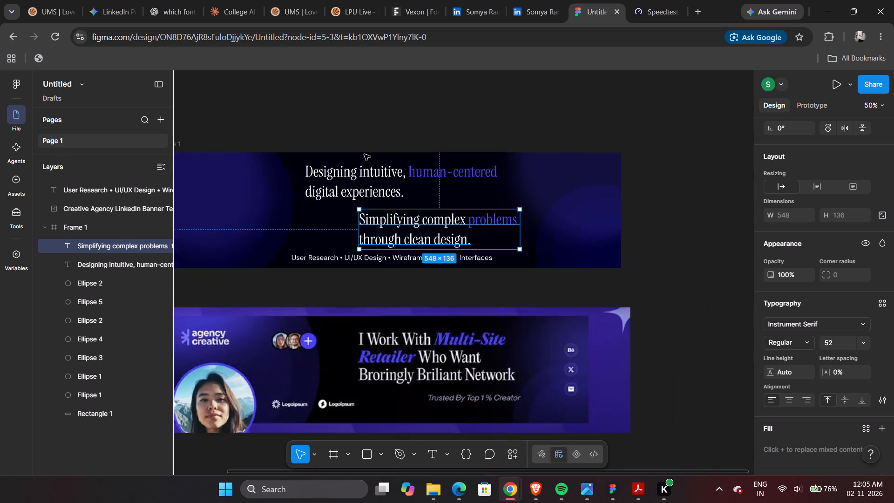
ctrl+scroll(350, 175, up, 3)
scroll(560, 284, down, 4)
scroll(541, 255, up, 4)
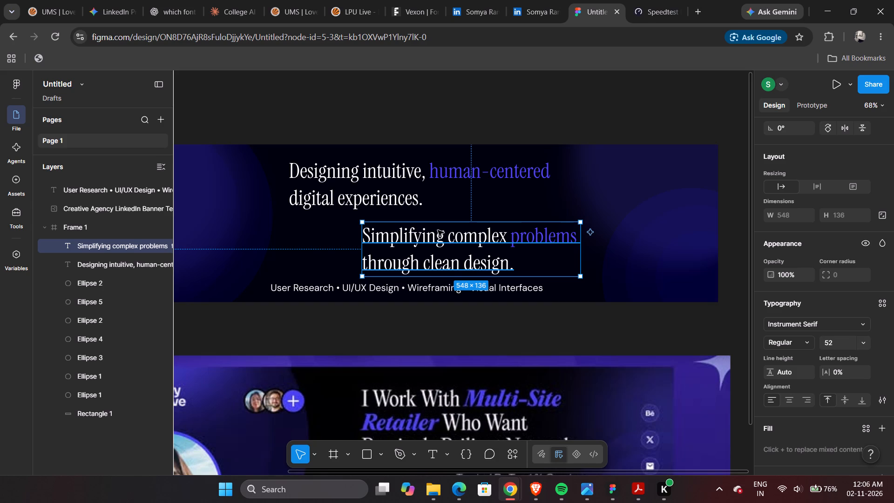
Recolour "clean design." in the second tagline with the purple 4D45F0.
double_click(447, 270)
drag(427, 266, 483, 266)
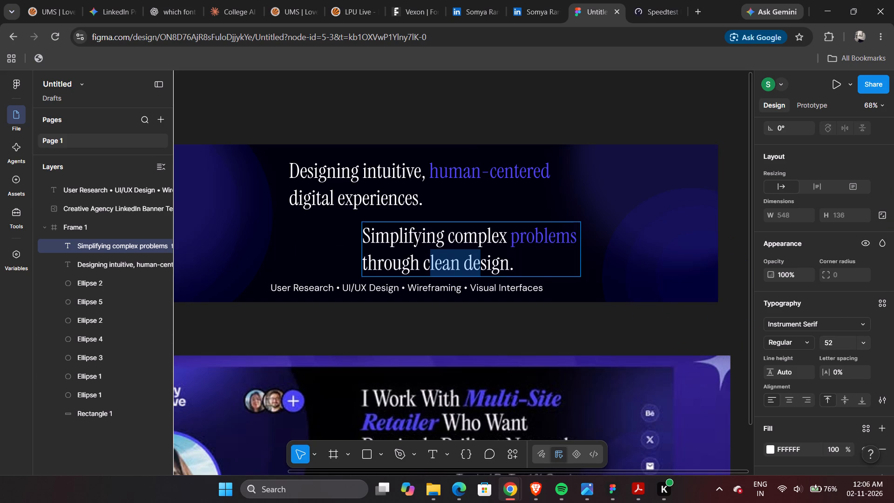
drag(426, 265, 515, 262)
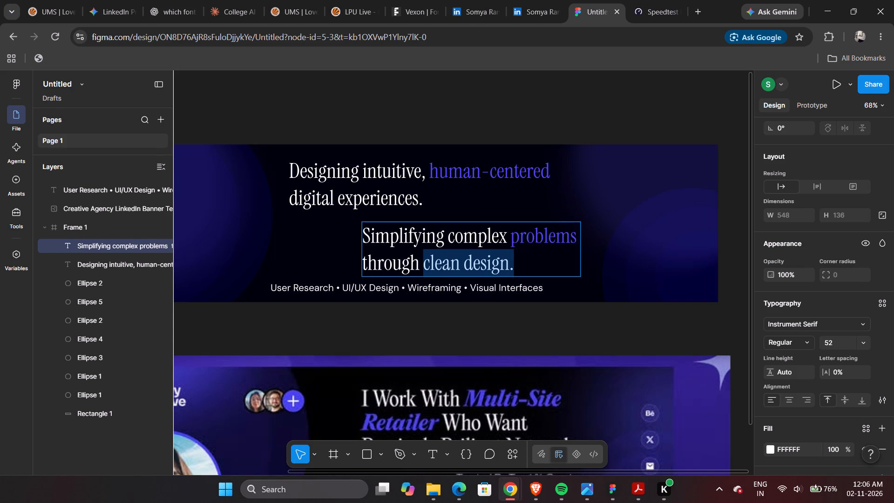
drag(515, 262, 514, 262)
scroll(514, 262, down, 2)
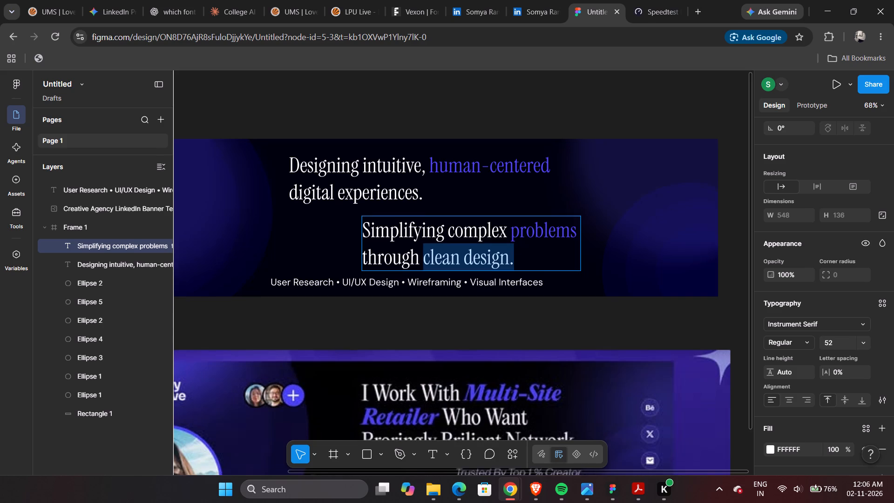
scroll(514, 262, down, 3)
scroll(514, 262, up, 3)
click(506, 245)
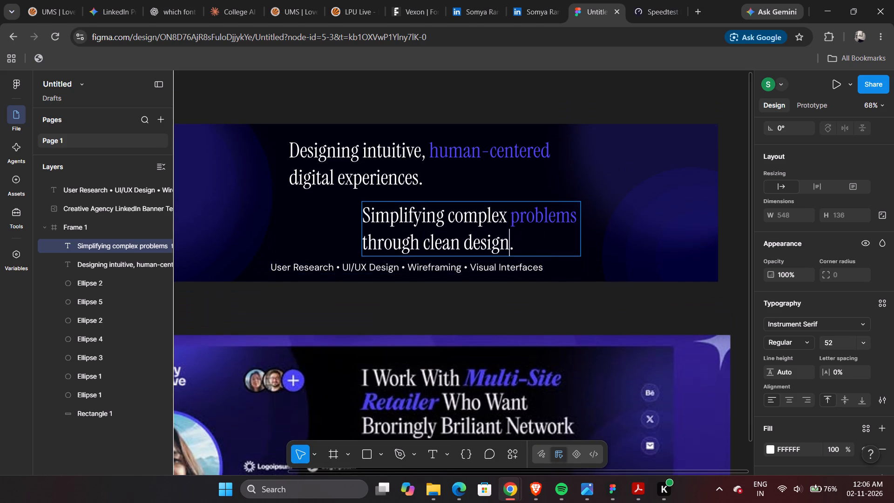
drag(425, 241, 521, 238)
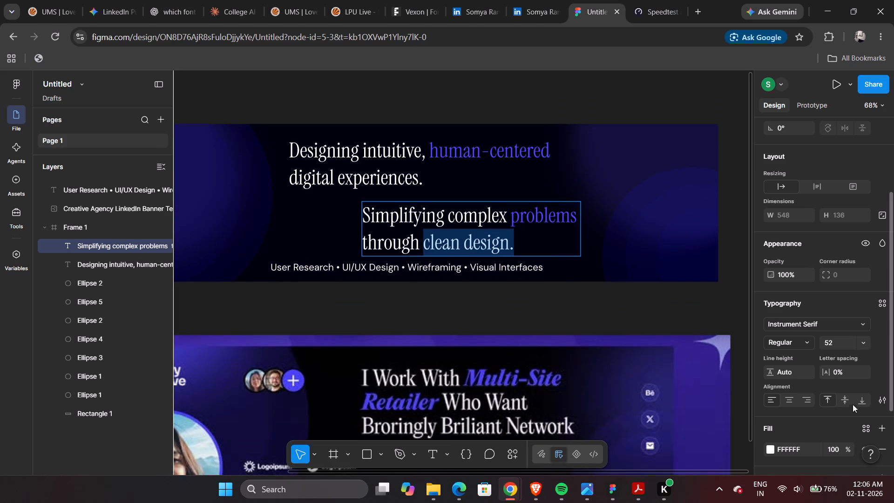
scroll(848, 407, down, 3)
click(794, 359)
key(ctrl+v)
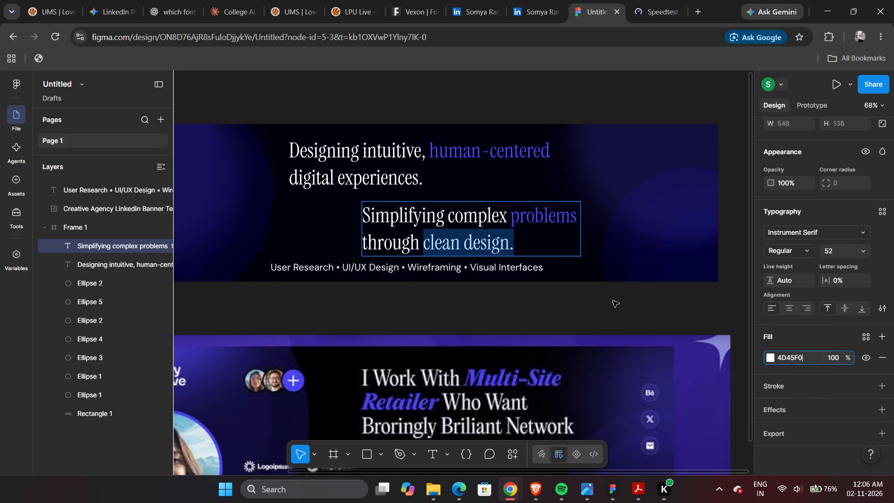
click(641, 316)
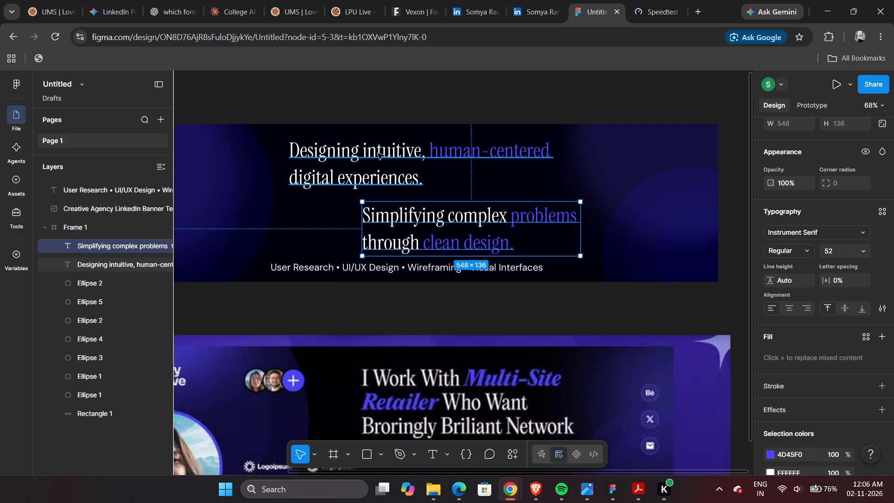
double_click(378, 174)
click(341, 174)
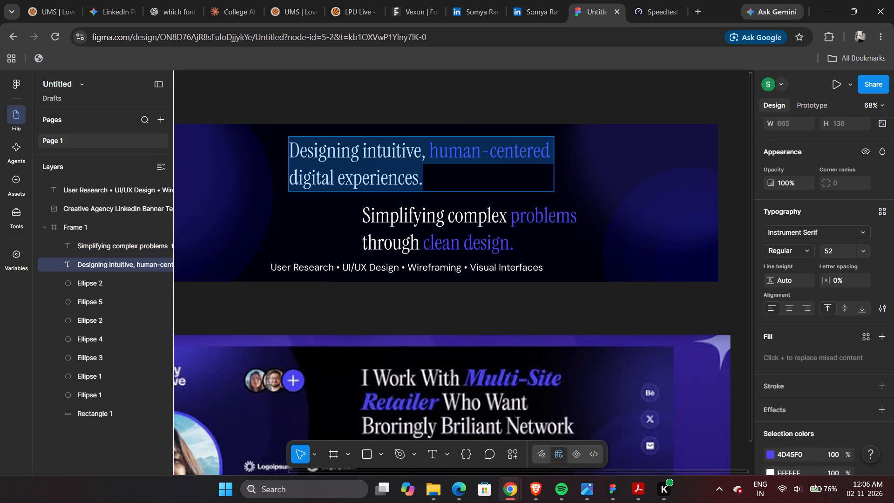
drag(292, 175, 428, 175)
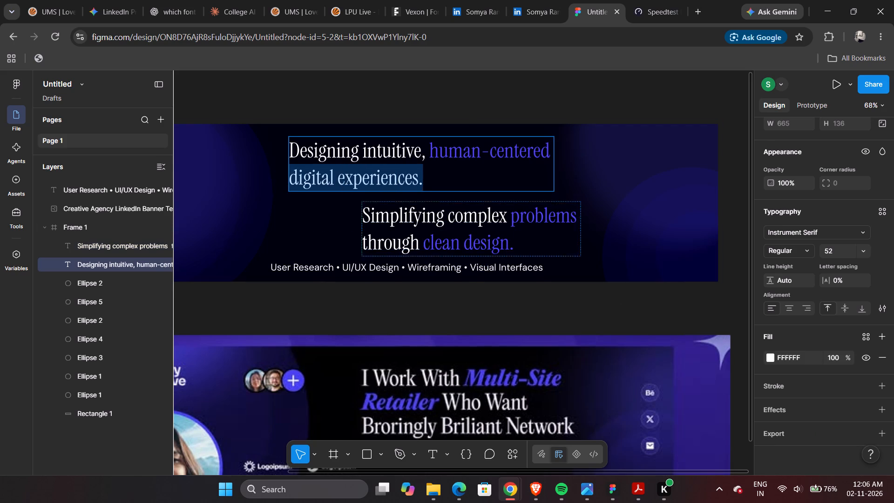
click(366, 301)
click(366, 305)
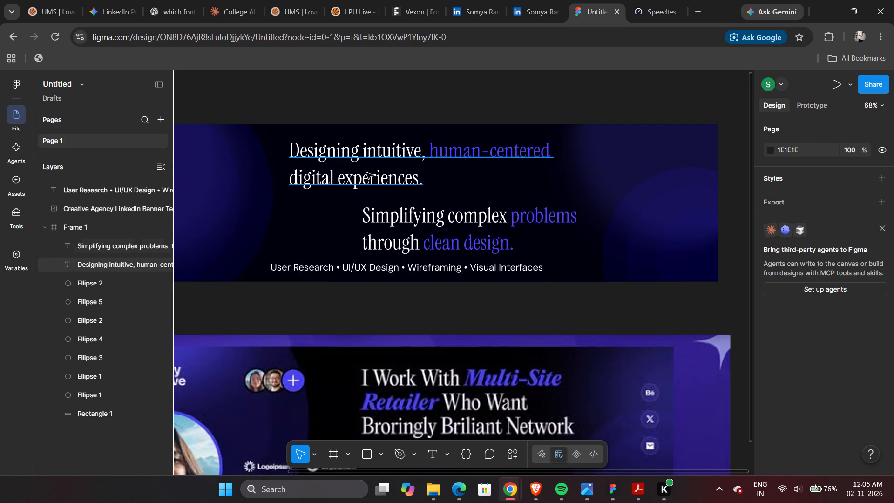
Recolour only the word "experiences" in the first tagline with the purple 4D45F0, leaving out the full stop.
click(336, 179)
double_click(369, 184)
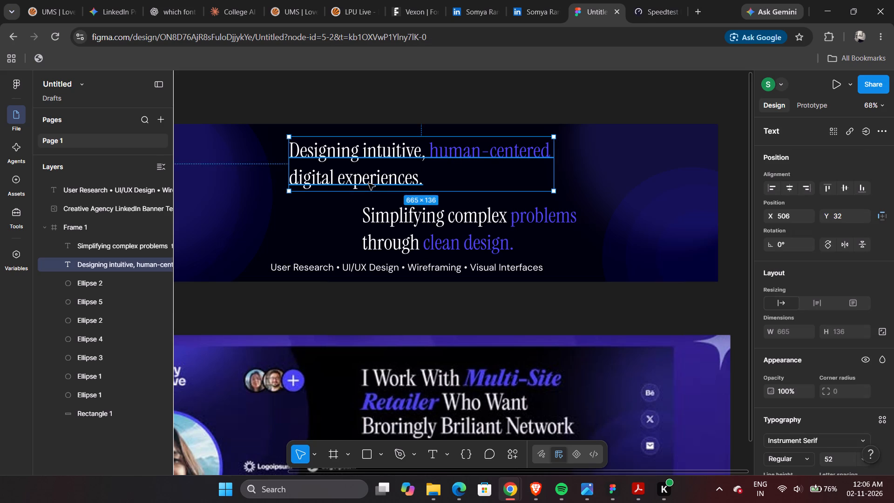
click(360, 182)
drag(338, 179, 418, 179)
scroll(797, 383, down, 1)
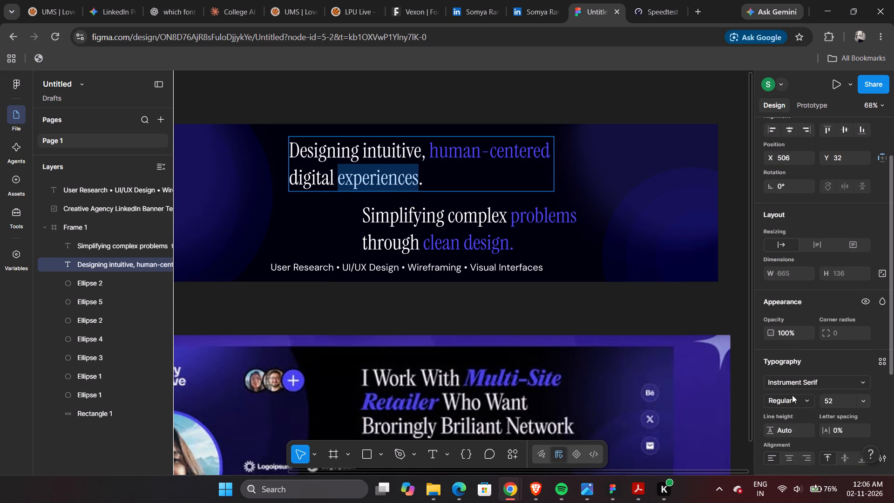
scroll(794, 360, down, 2)
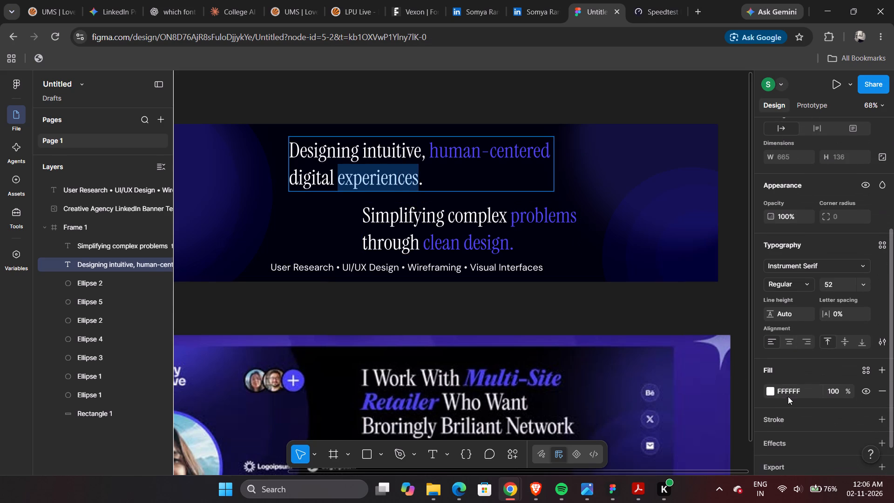
click(786, 394)
key(ctrl+v)
click(588, 317)
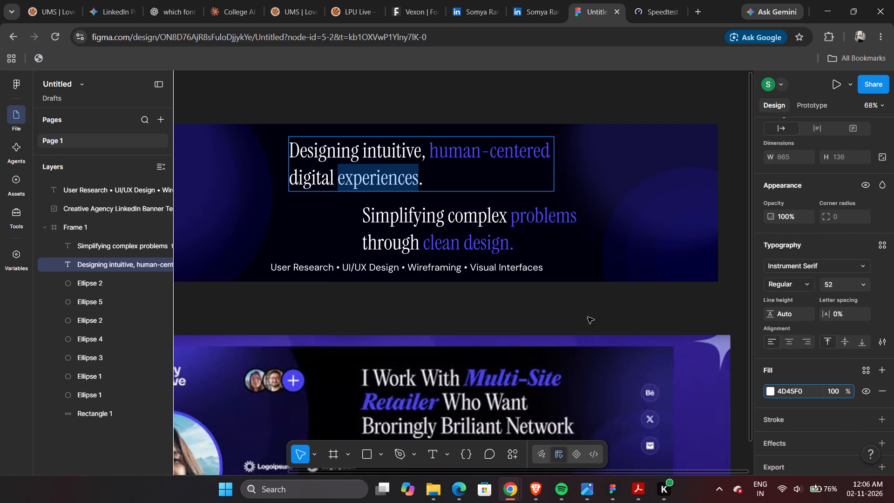
click(588, 317)
Nudge the "Simplifying complex problems" tagline up to Y 186.
ctrl+scroll(426, 213, down, 3)
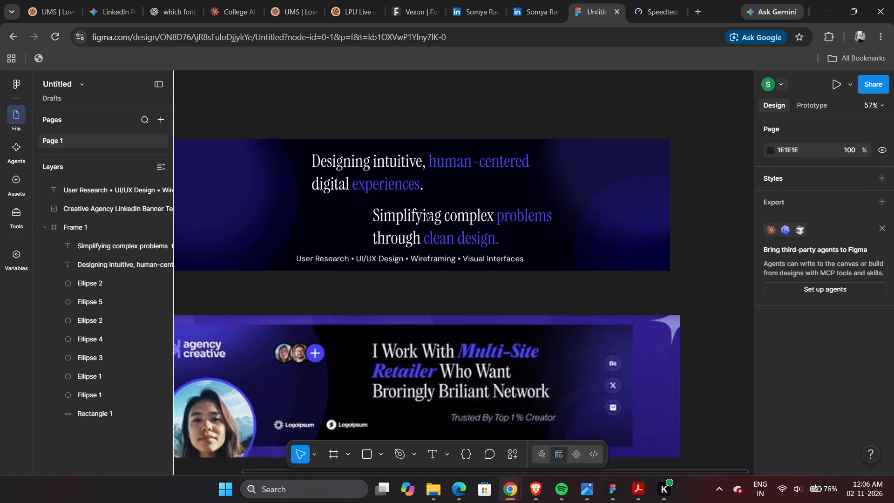
click(430, 217)
key(Up)
key(Up)
key(Up)
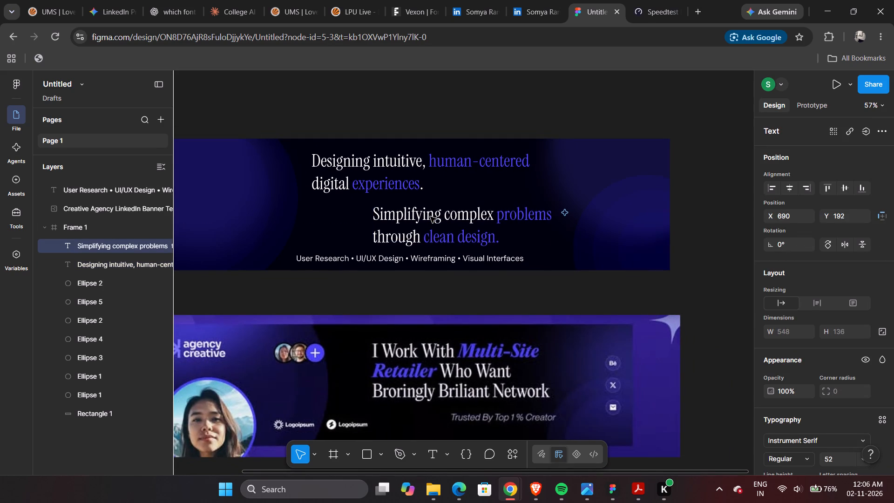
key(Up)
key(Up)
key(Up)
key(Up)
key(Up)
key(Up)
Nudge the "Designing intuitive, human-centered" tagline down to Y 38.
click(378, 165)
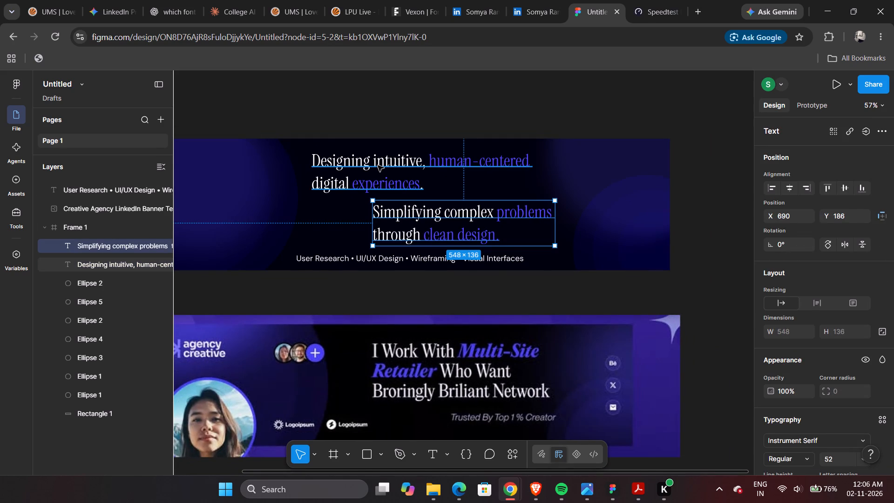
key(Down)
key(Down)
key(Down)
key(Down)
key(Down)
key(Down)
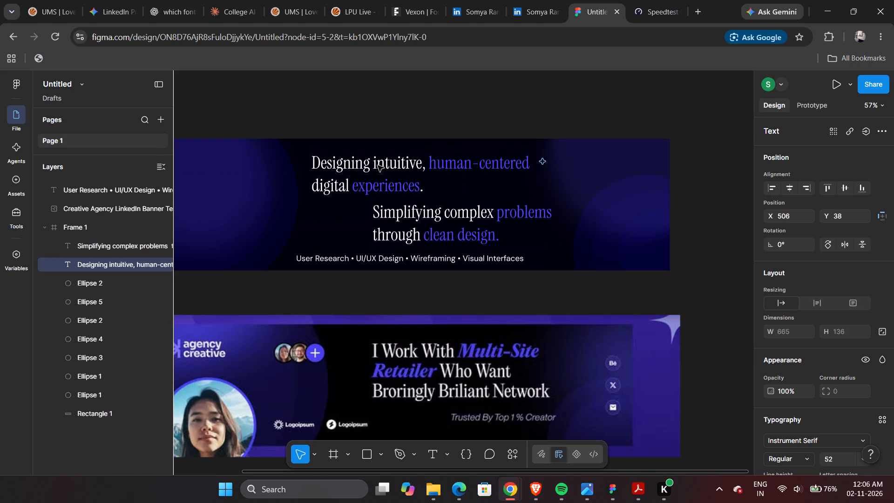
Nudge the "User Research • UI/UX Design • Wireframing • Visual Interfaces" skills line up to Y 339.
click(411, 258)
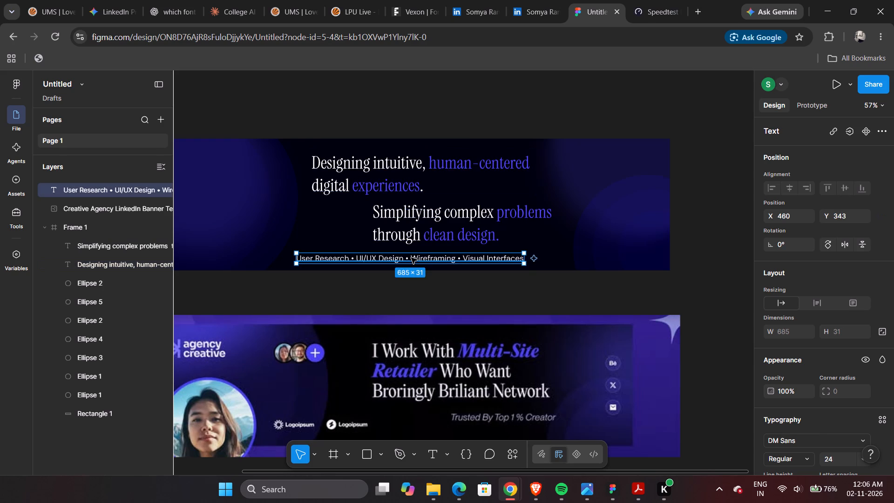
key(Up)
key(Up)
key(Up)
key(Up)
key(Up)
key(Up)
key(Up)
key(Up)
key(Up)
key(Up)
key(Down)
key(Down)
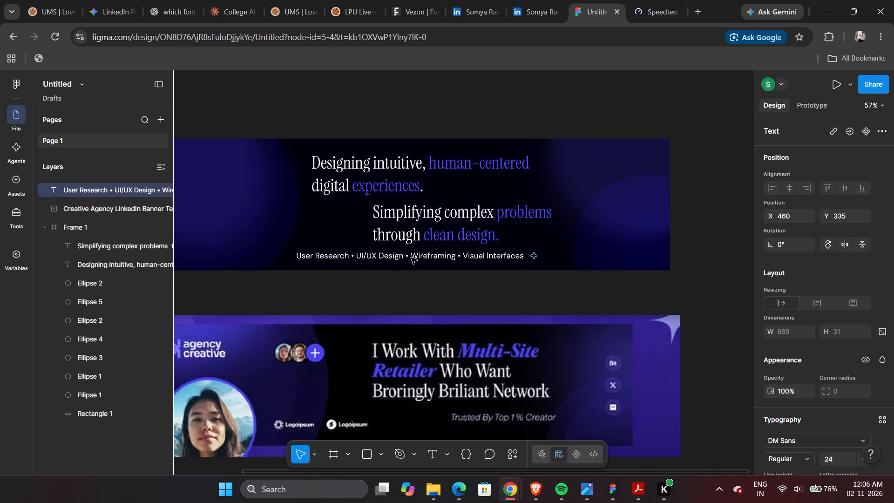
key(Down)
key(Down)
key(Down)
key(Down)
ctrl+scroll(413, 257, down, 2)
click(473, 306)
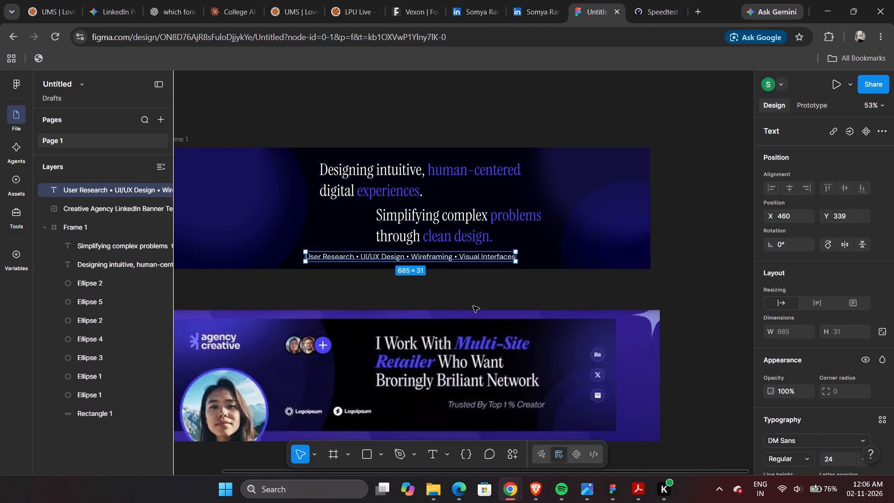
Examine the banner's text layout and spacing up close and as a whole, comparing it with the reference banner.
ctrl+scroll(473, 299, down, 4)
ctrl+scroll(400, 262, up, 2)
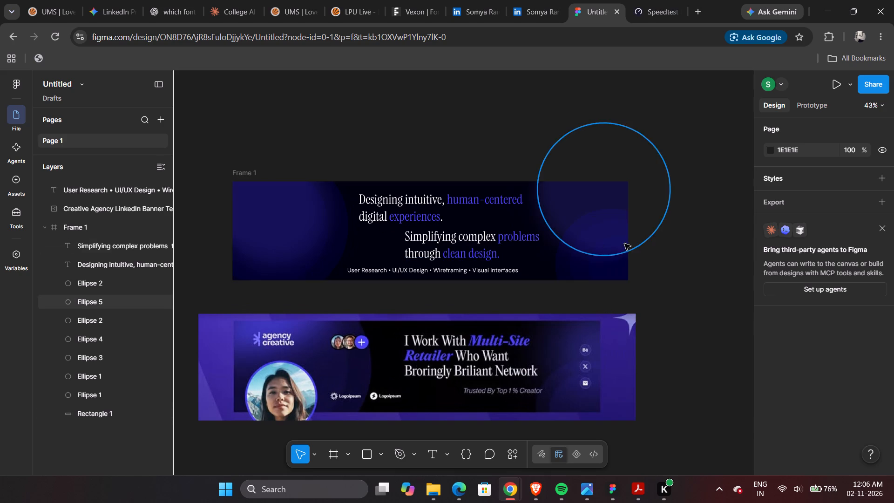
ctrl+scroll(458, 279, up, 3)
ctrl+scroll(572, 299, down, 3)
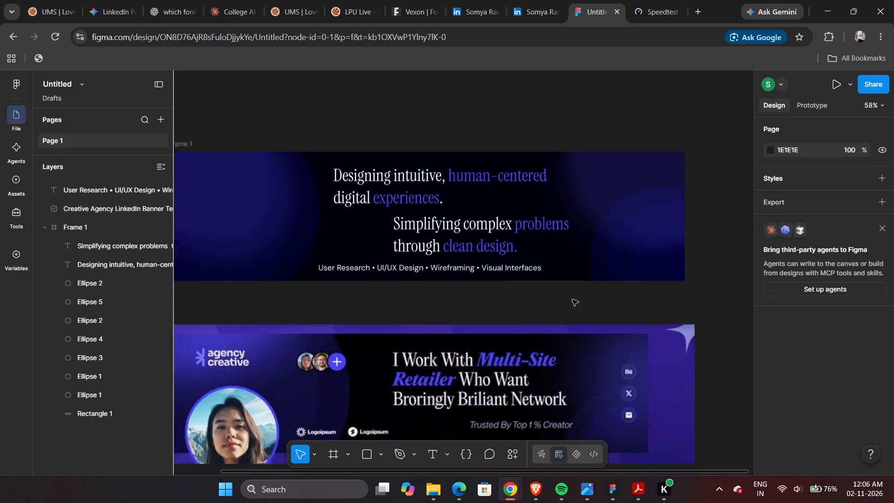
ctrl+scroll(517, 293, down, 1)
ctrl+scroll(649, 284, up, 3)
ctrl+scroll(424, 226, up, 2)
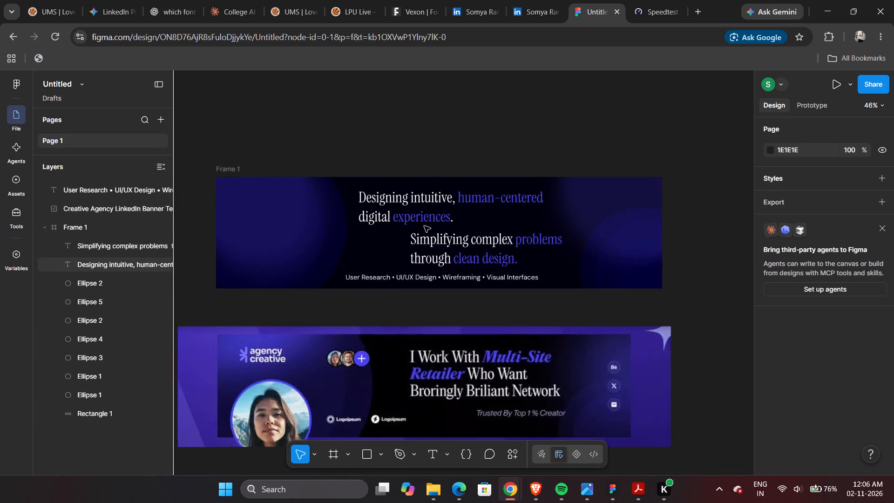
ctrl+scroll(424, 226, up, 1)
ctrl+scroll(454, 259, up, 4)
scroll(459, 249, down, 4)
scroll(459, 249, up, 3)
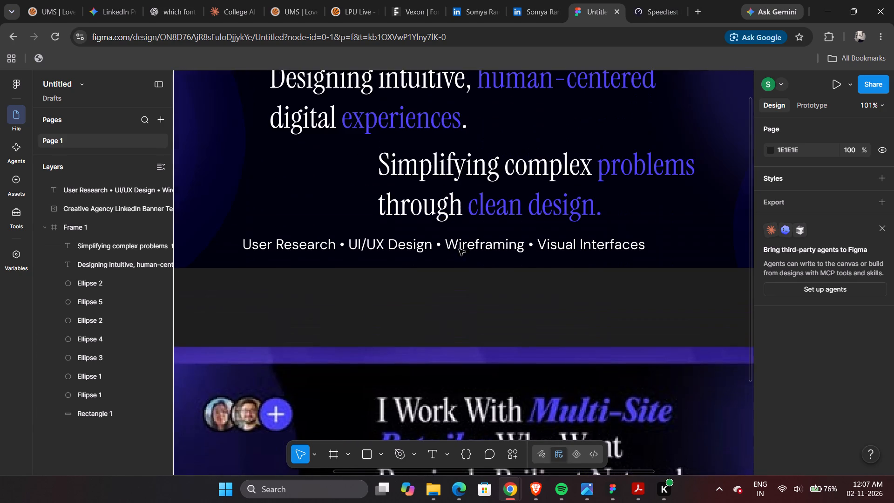
ctrl+scroll(461, 246, down, 4)
ctrl+scroll(465, 179, down, 3)
ctrl+scroll(509, 155, down, 2)
ctrl+scroll(499, 152, up, 3)
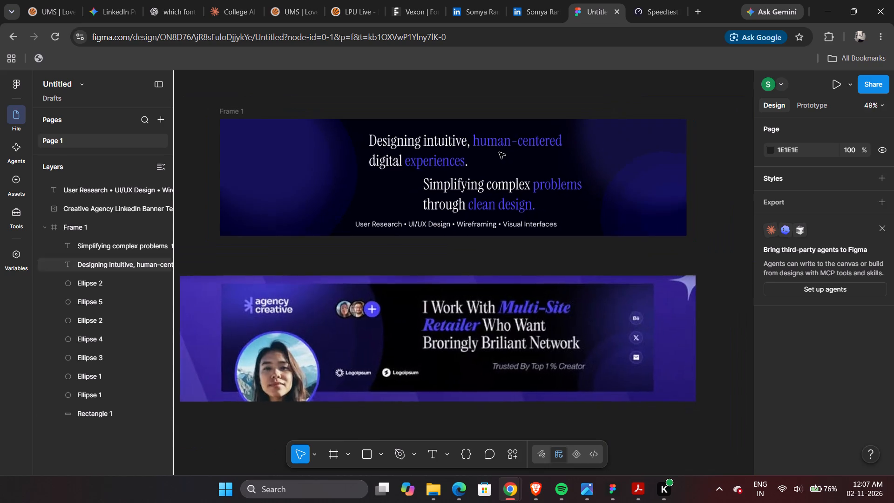
ctrl+scroll(499, 152, up, 1)
ctrl+scroll(532, 147, down, 3)
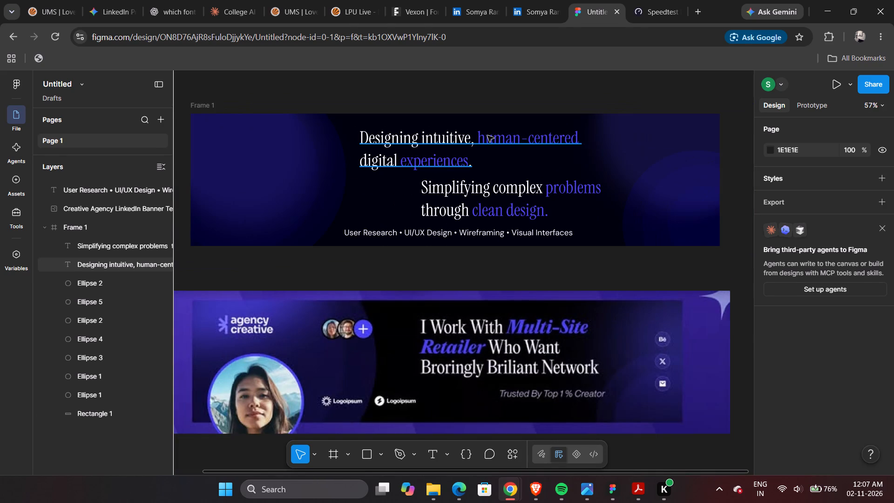
Capitalise both parts of "human-centered" in the first tagline so it reads "Human-Centered" in purple.
double_click(488, 136)
click(488, 141)
click(486, 138)
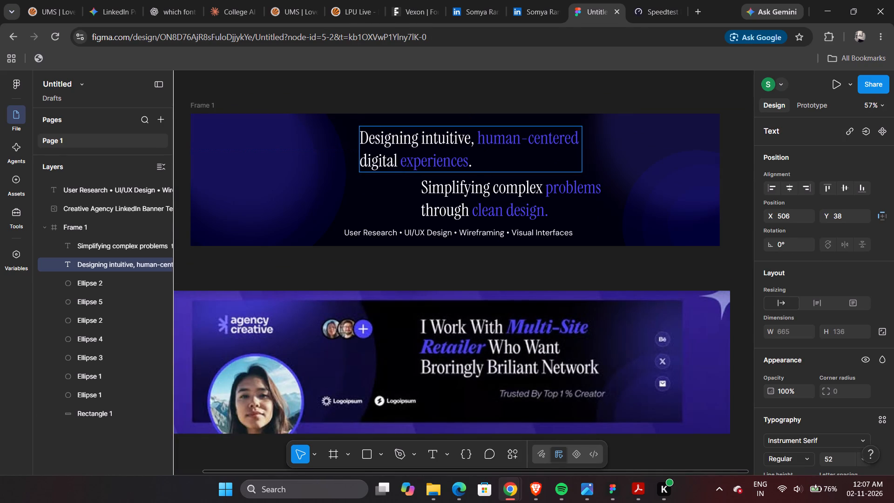
key(shift+BackSpace)
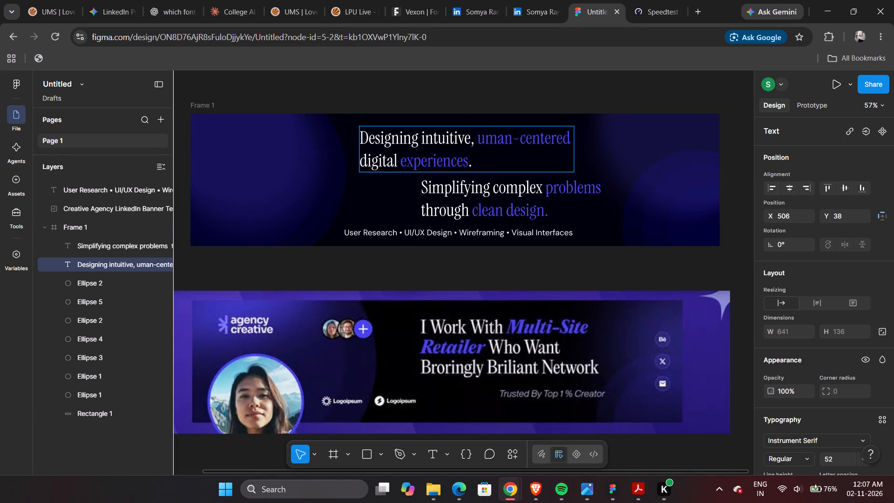
key(shift+h)
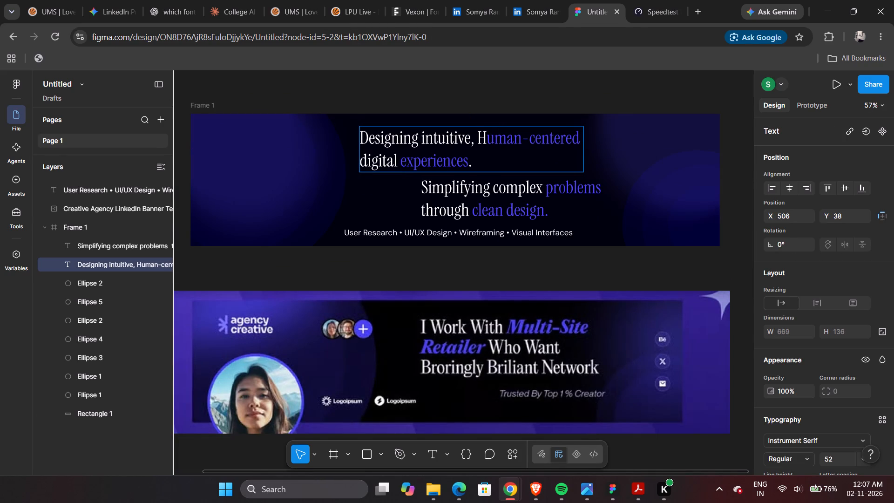
key(ctrl+z)
click(485, 141)
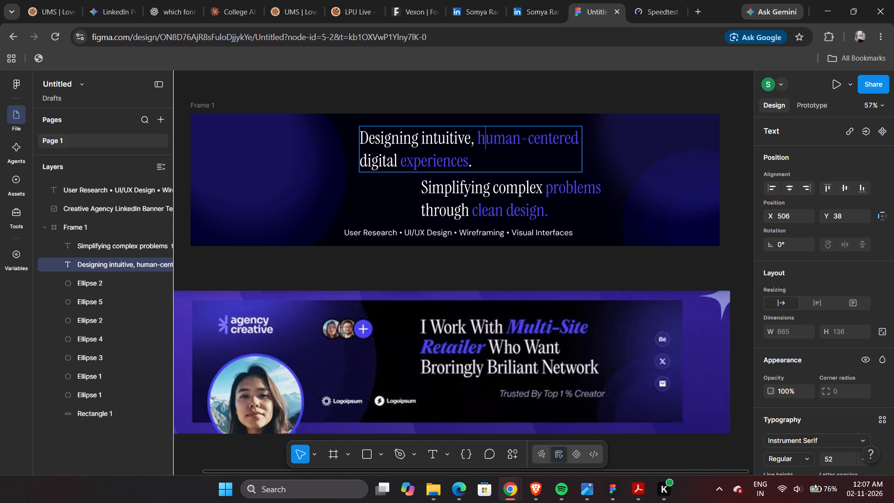
key(shift+h)
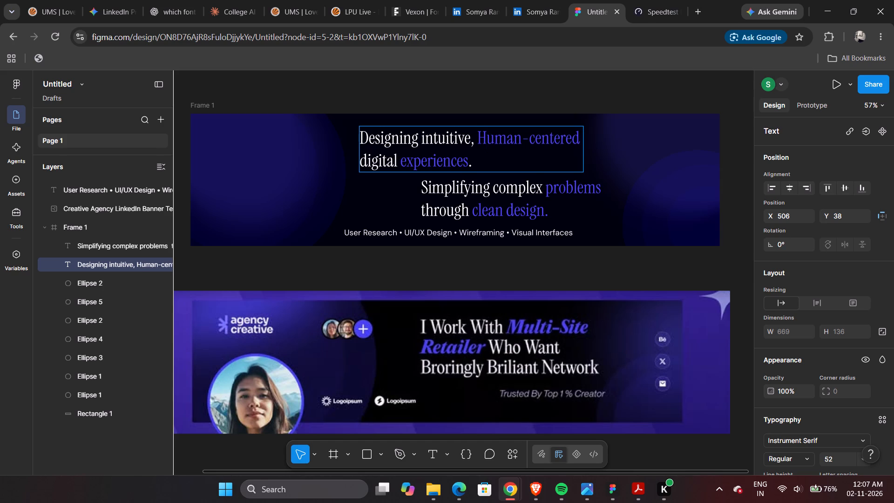
click(534, 136)
key(shift+BackSpace)
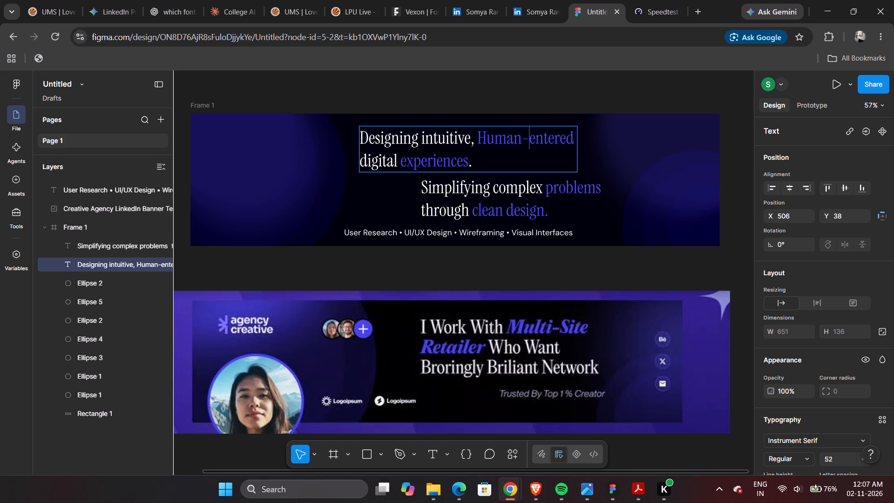
key(ctrl+z)
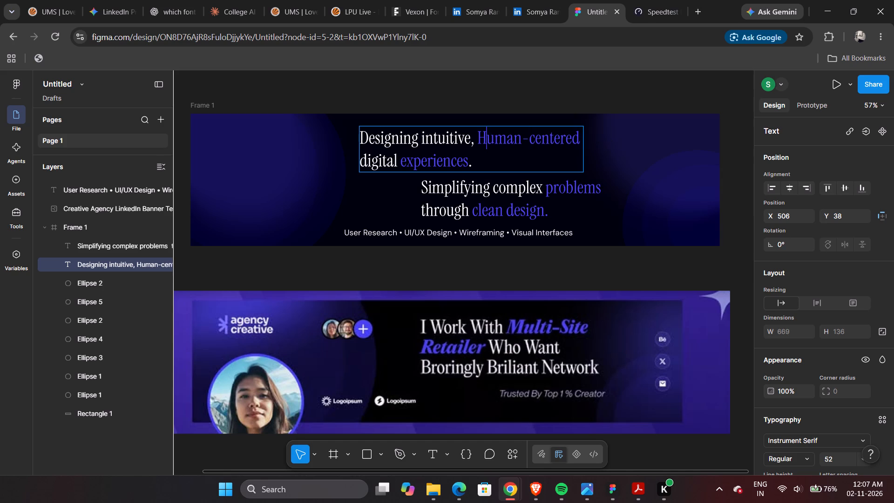
drag(534, 139, 530, 138)
key(shift+c)
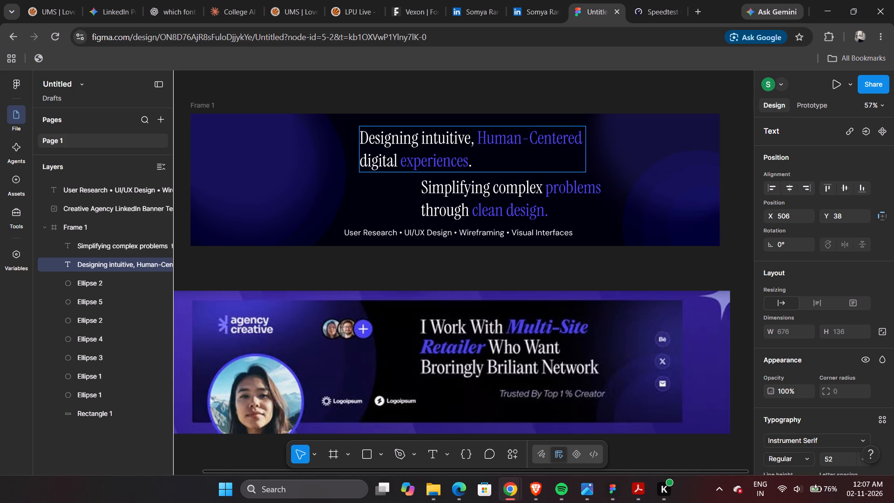
Capitalise the initials of "Experiences", "Digital" and "Intuitive" in the first tagline.
click(406, 163)
key(shift+e)
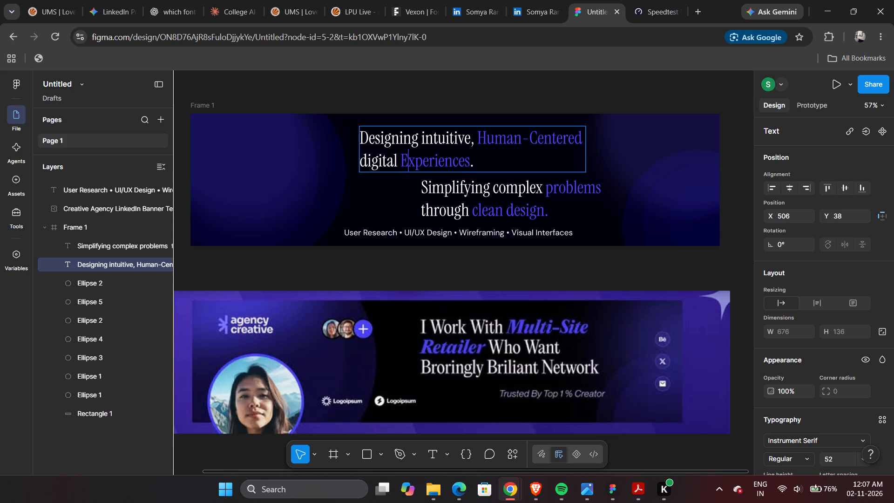
drag(367, 158, 359, 157)
key(shift+d)
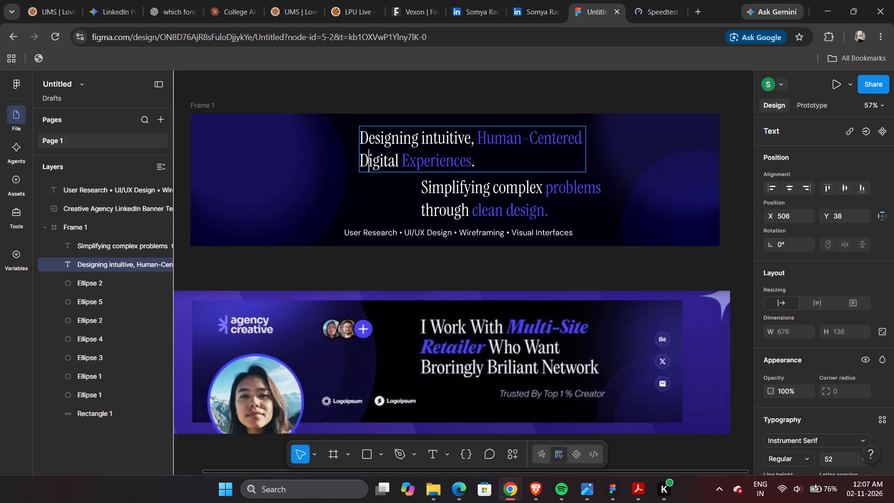
click(424, 134)
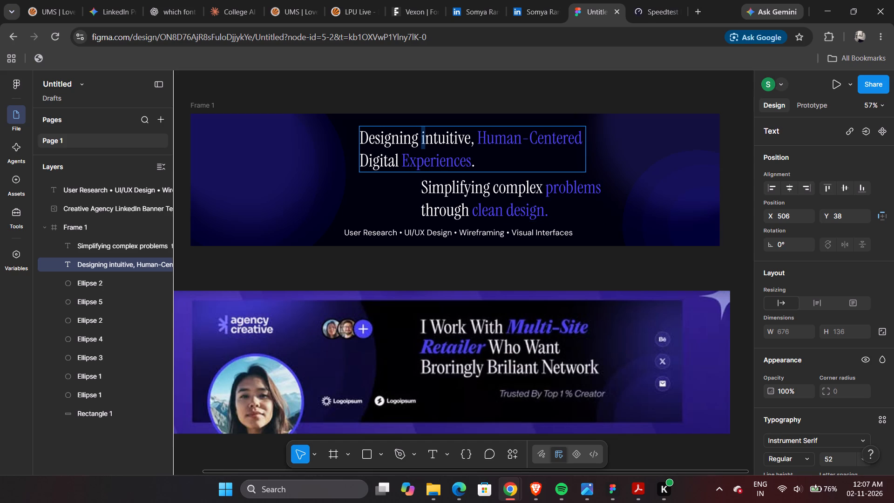
key(shift+i)
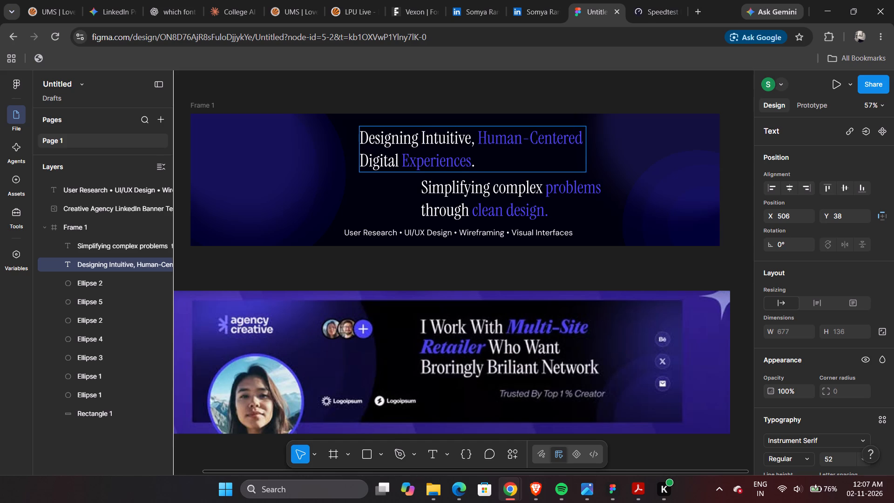
Capitalise the remaining words of the second tagline so it reads "Simplifying Complex Problems Through Clean Design.".
click(550, 190)
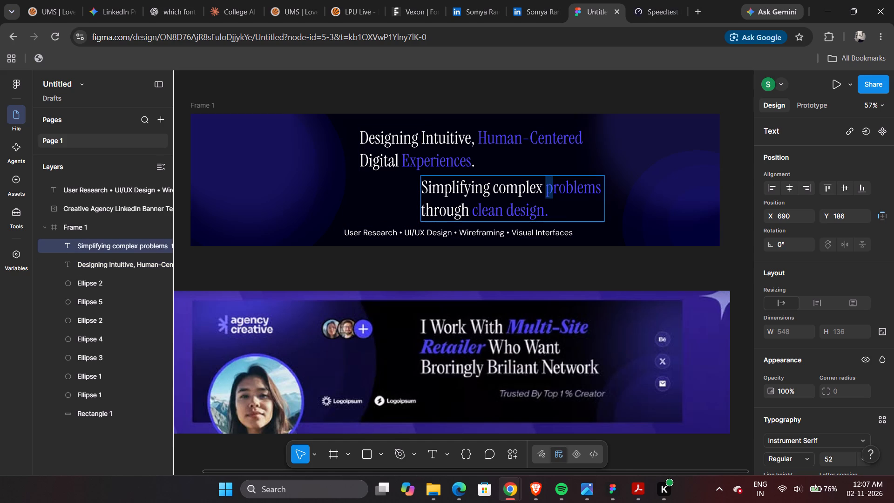
key(shift+p)
drag(477, 207, 472, 207)
key(shift+c)
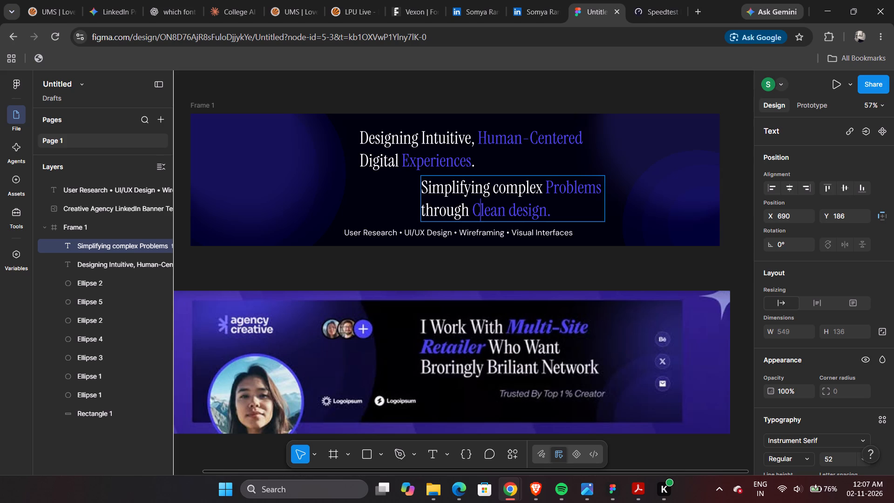
click(515, 209)
key(BackSpace)
key(shift+d)
click(423, 210)
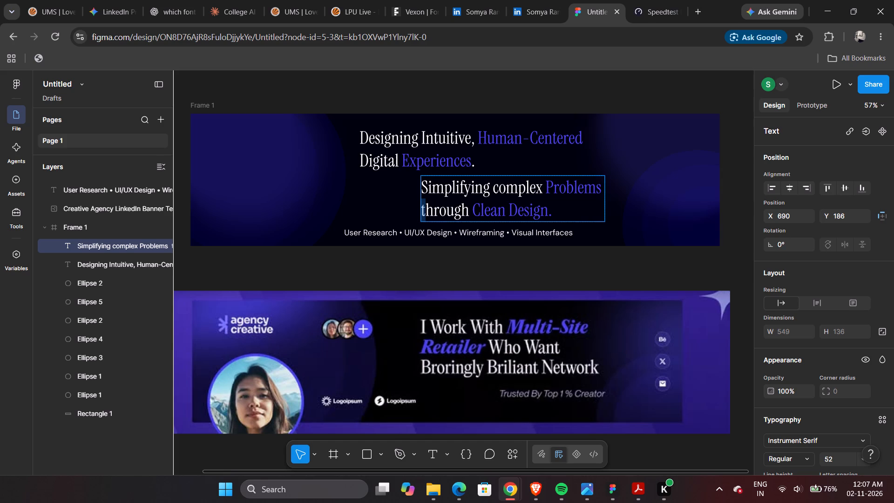
key(shift+t)
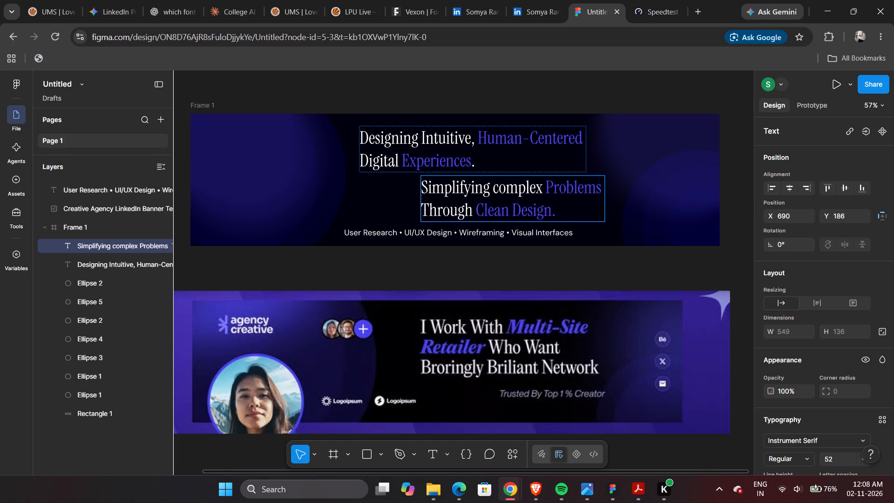
click(497, 188)
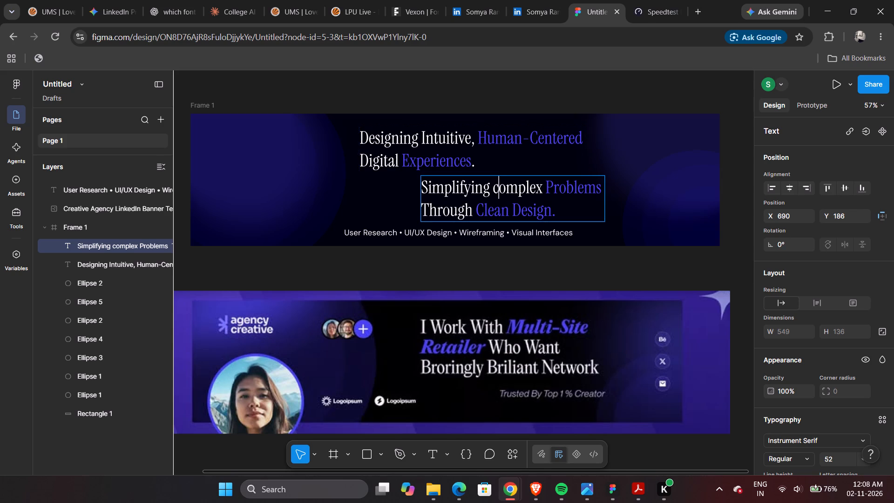
key(BackSpace)
key(shift+c)
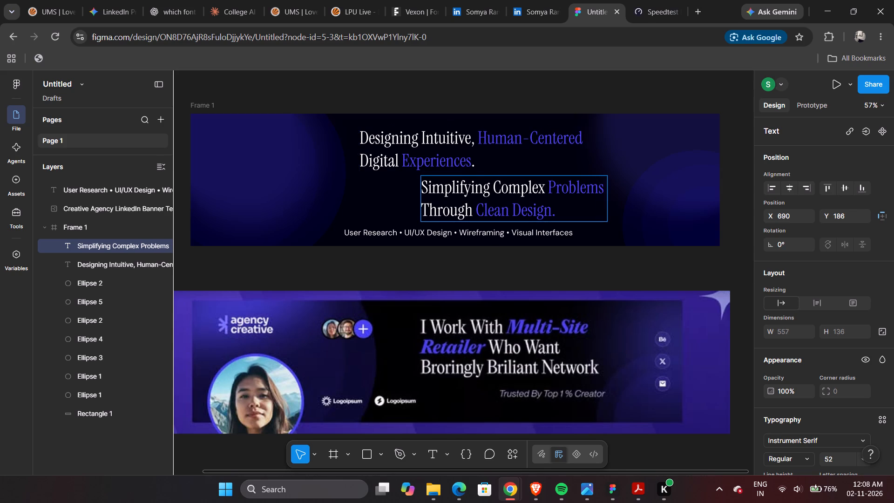
click(534, 276)
ctrl+scroll(487, 250, down, 4)
click(686, 231)
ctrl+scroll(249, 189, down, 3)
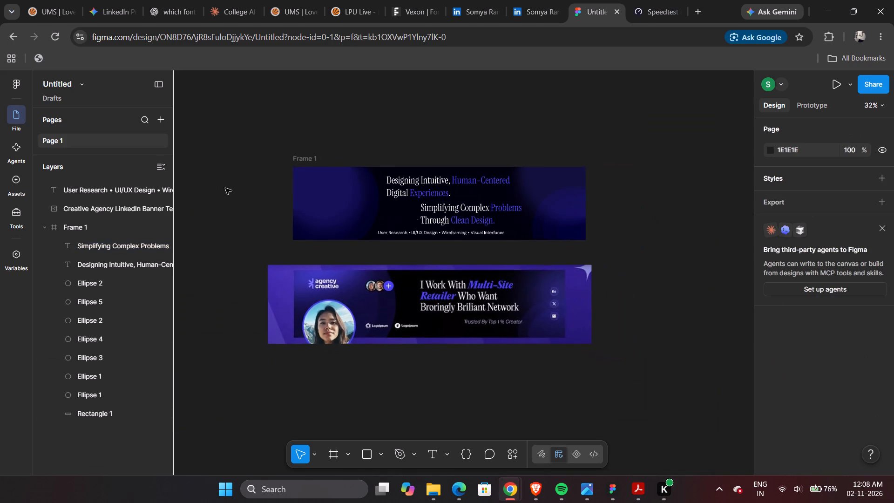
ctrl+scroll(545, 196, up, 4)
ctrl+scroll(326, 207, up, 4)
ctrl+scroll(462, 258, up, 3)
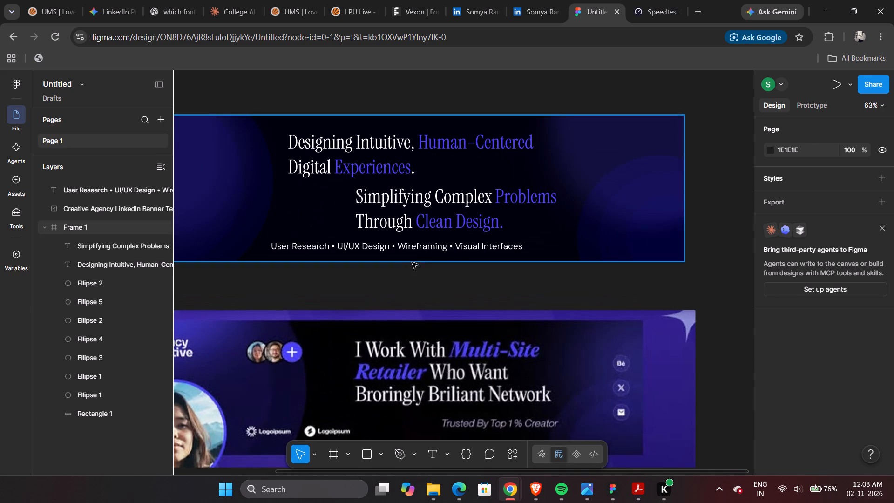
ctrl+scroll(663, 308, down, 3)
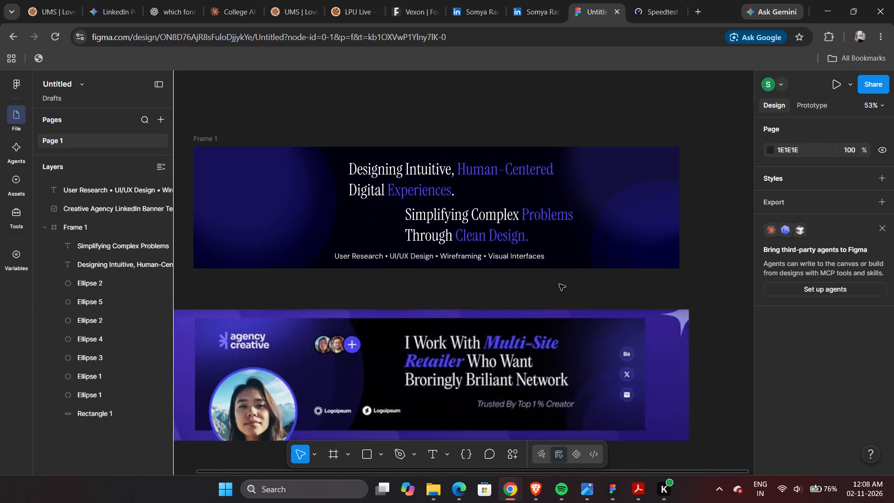
Check the typography settings of the skills line and the second tagline, including their font sizes.
ctrl+scroll(558, 282, down, 3)
click(515, 263)
ctrl+scroll(475, 274, up, 4)
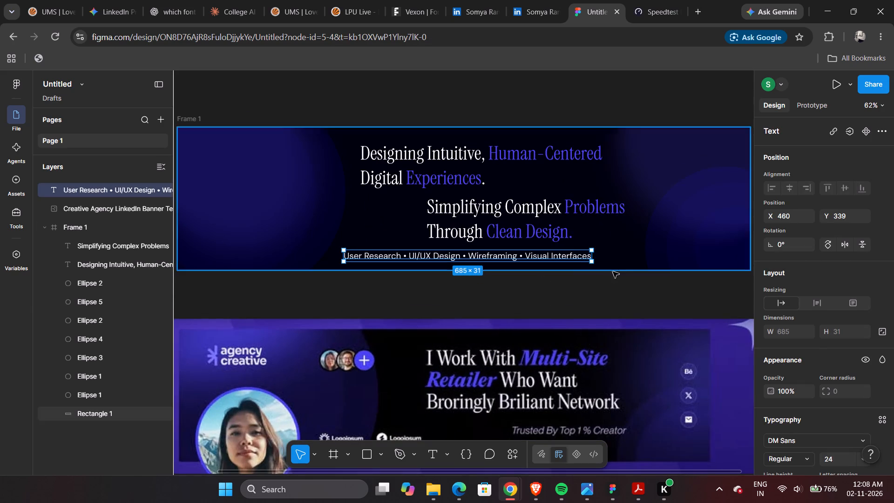
scroll(814, 340, down, 3)
click(491, 203)
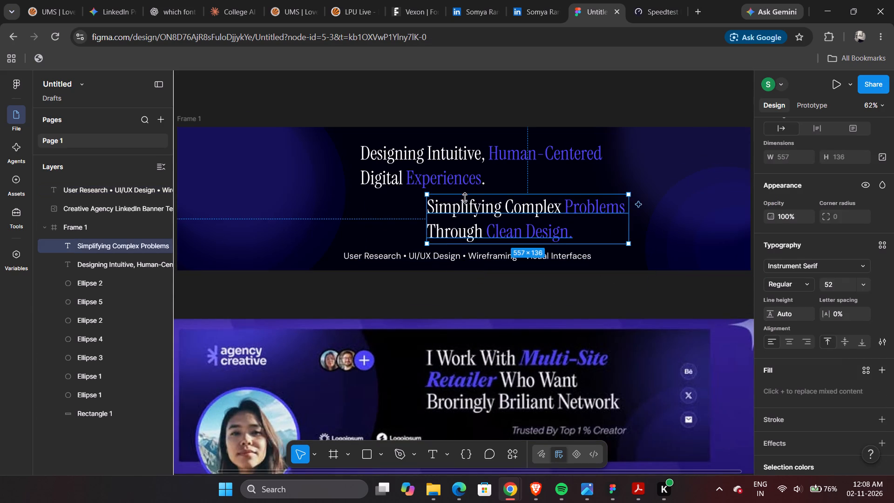
scroll(853, 345, down, 4)
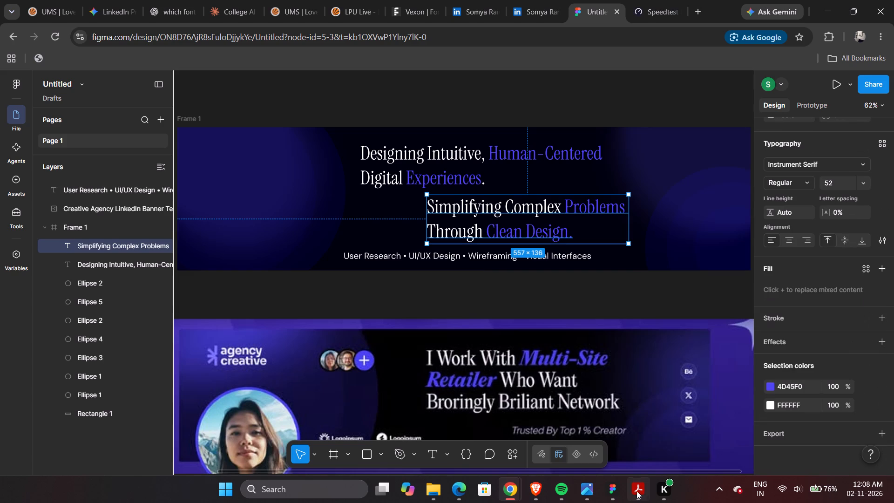
Switch to the incognito browser window, search Google for "golden ratio" and copy its numeric value.
click(582, 436)
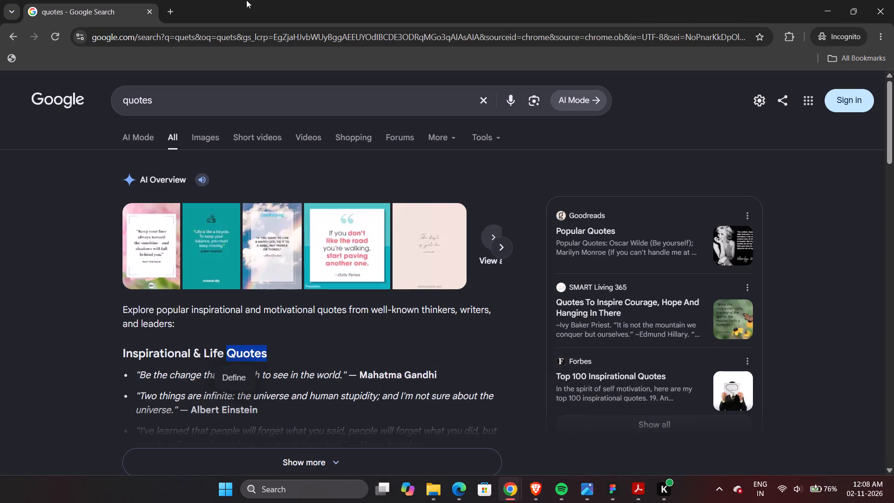
click(173, 8)
text(golden ratio)
key(Return)
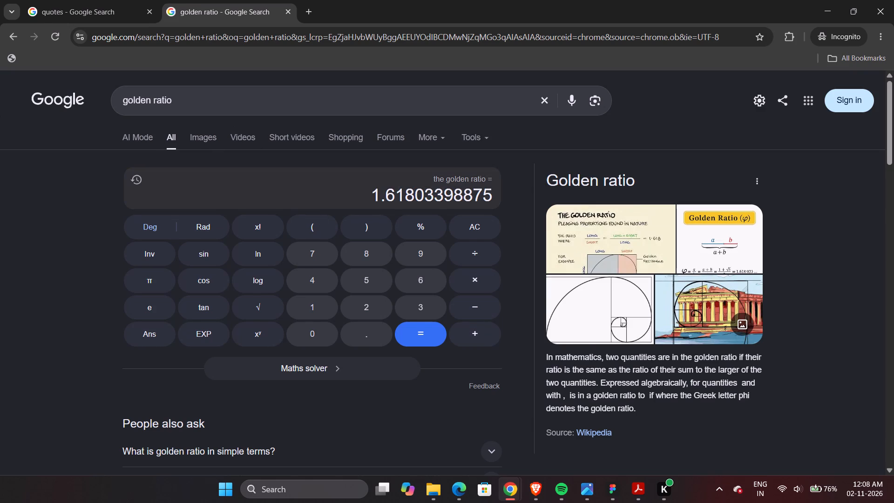
drag(372, 196, 503, 196)
double_click(427, 197)
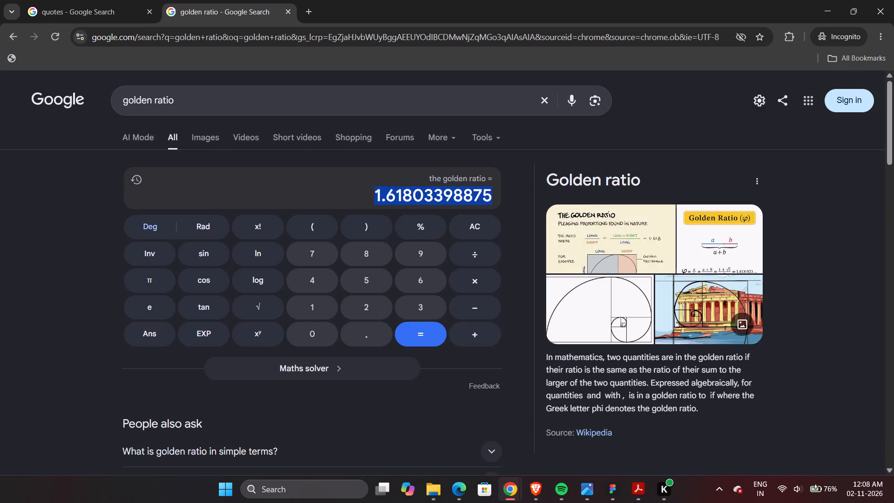
key(ctrl+c)
scroll(362, 287, down, 1)
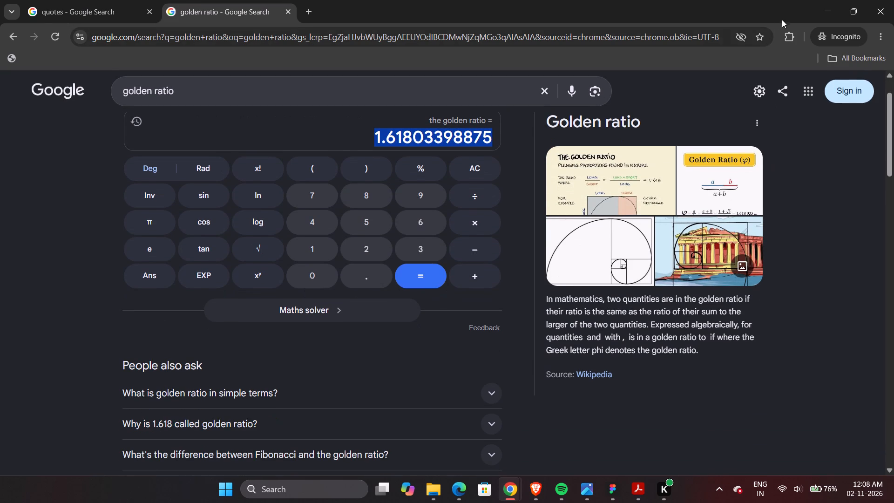
click(824, 13)
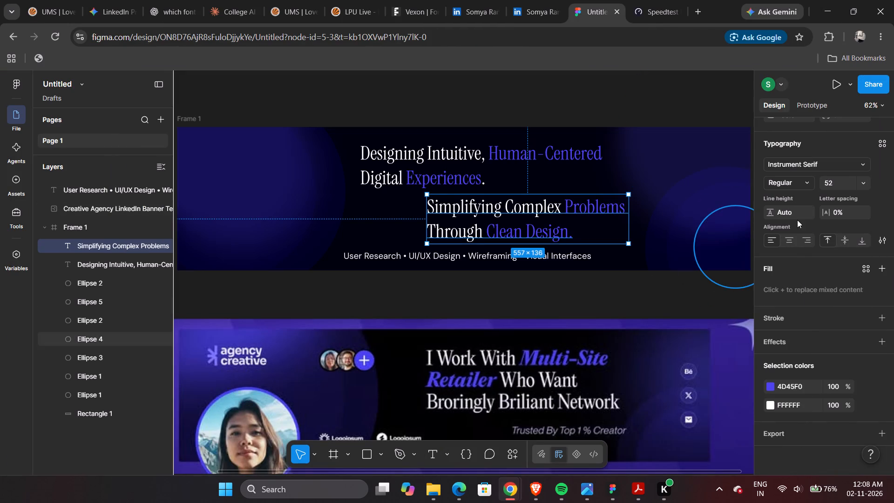
Switch to Calculator and divide the taglines' font size, 52, by the copied golden ratio, 1.61803398875.
scroll(776, 328, down, 4)
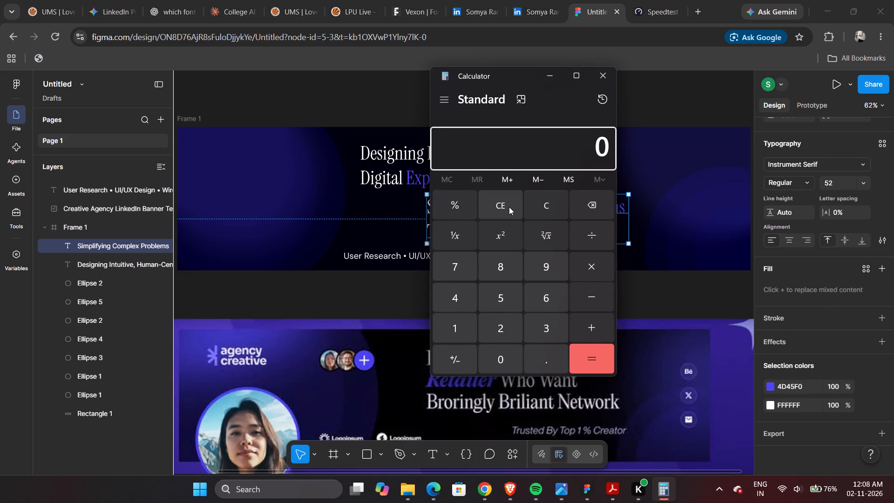
text(52)
key(slash)
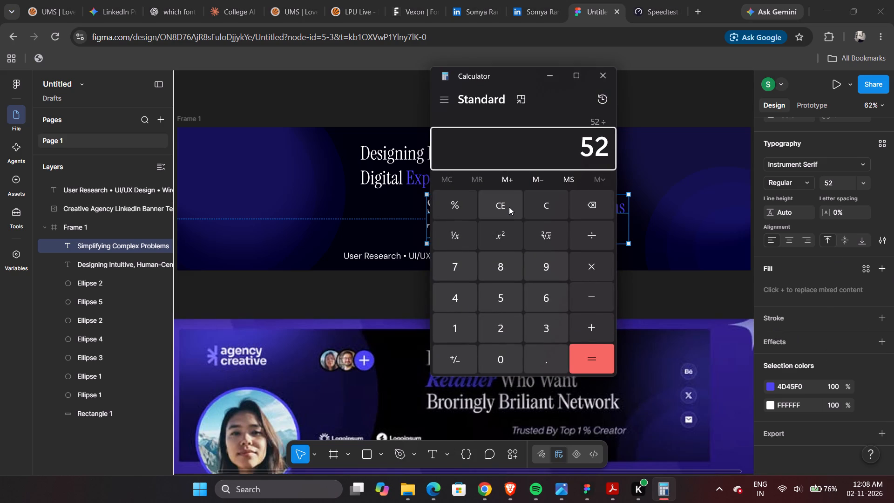
key(ctrl+v)
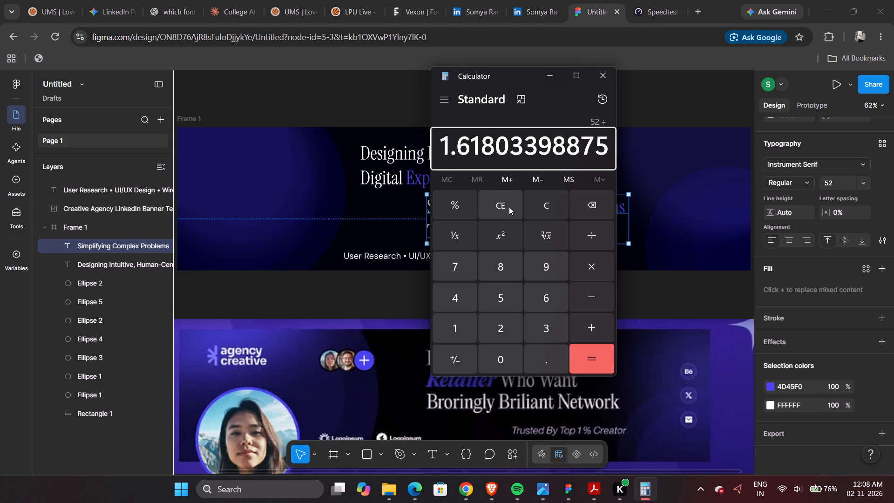
key(Return)
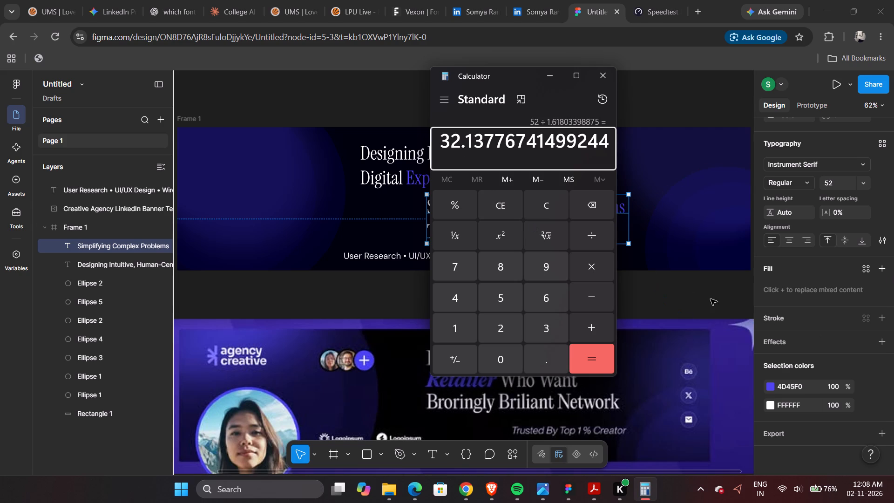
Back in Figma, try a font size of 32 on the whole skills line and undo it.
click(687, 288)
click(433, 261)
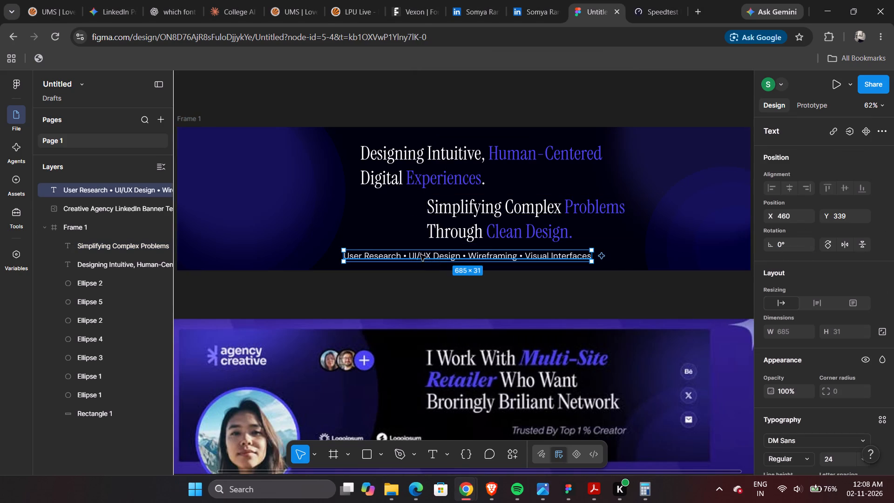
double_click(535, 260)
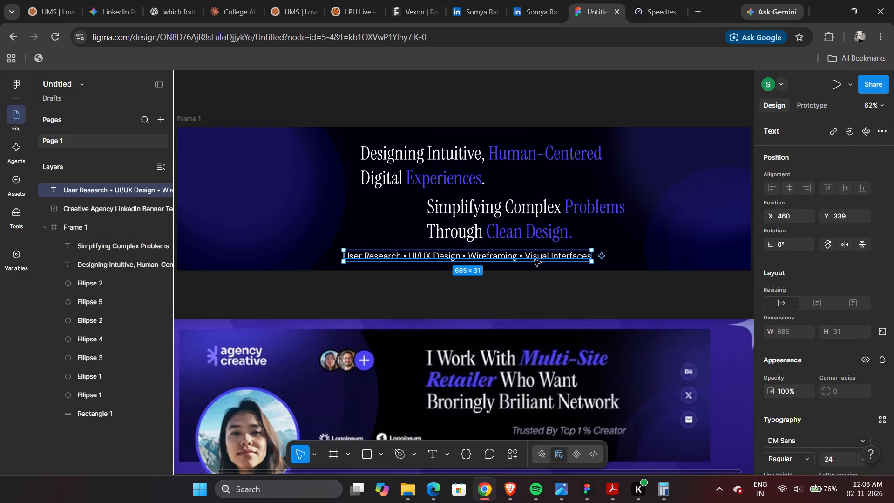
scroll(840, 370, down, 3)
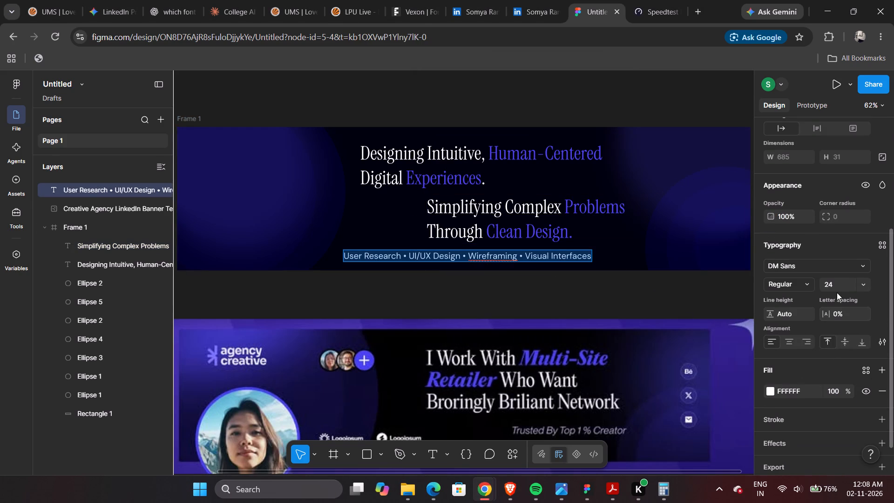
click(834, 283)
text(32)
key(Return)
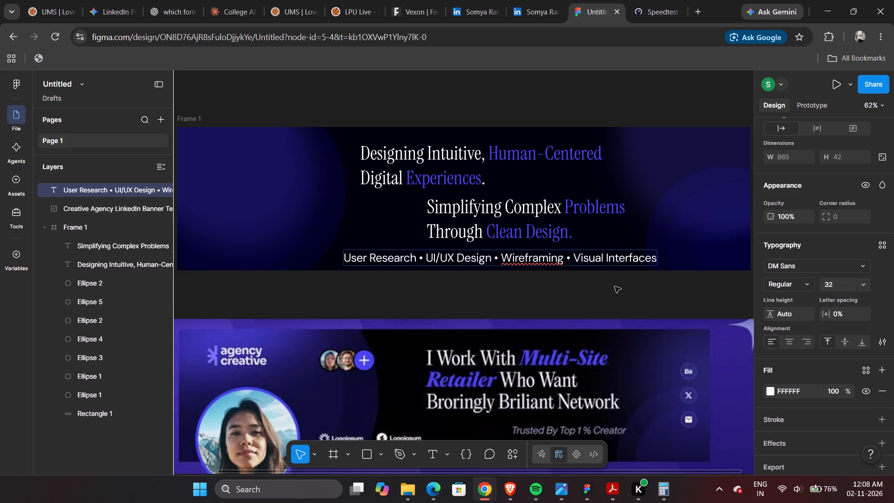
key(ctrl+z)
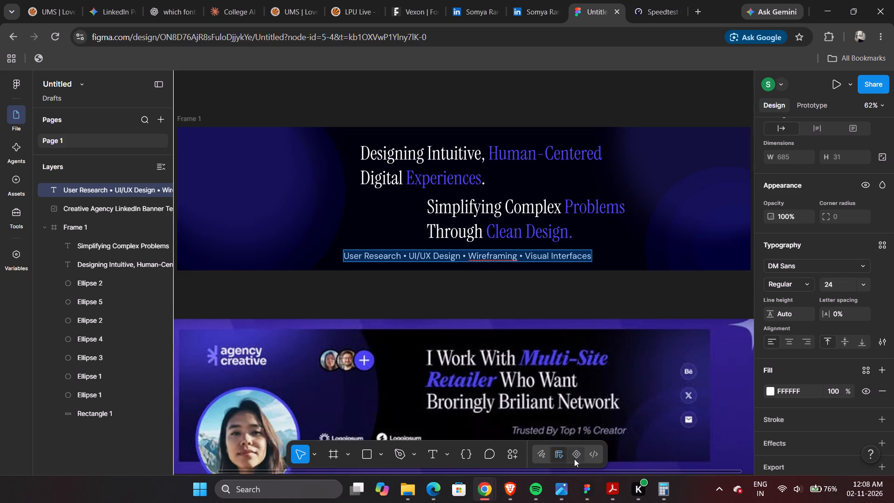
Return to Calculator, clear it, and divide 52 by the golden ratio 1.61803398875 twice in succession.
click(665, 487)
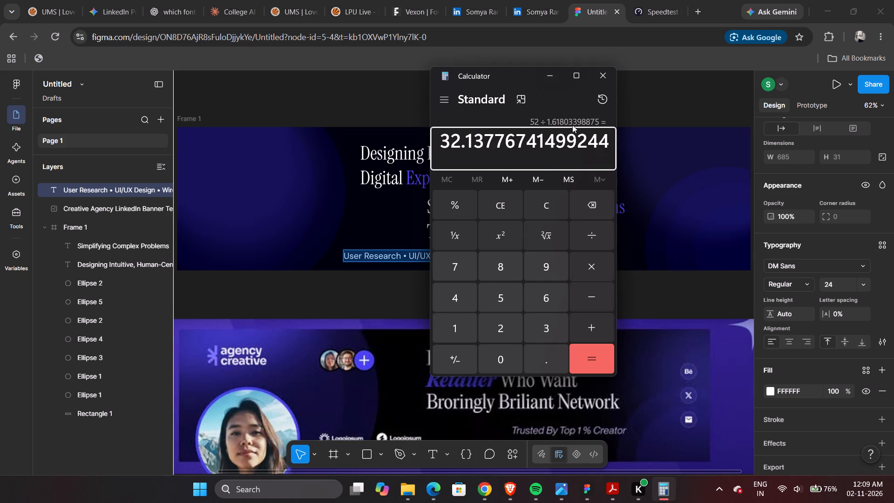
click(463, 202)
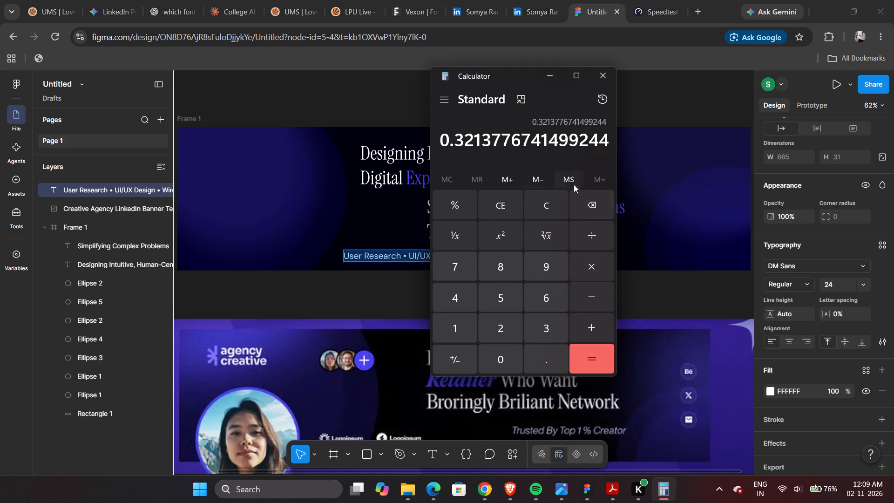
click(554, 200)
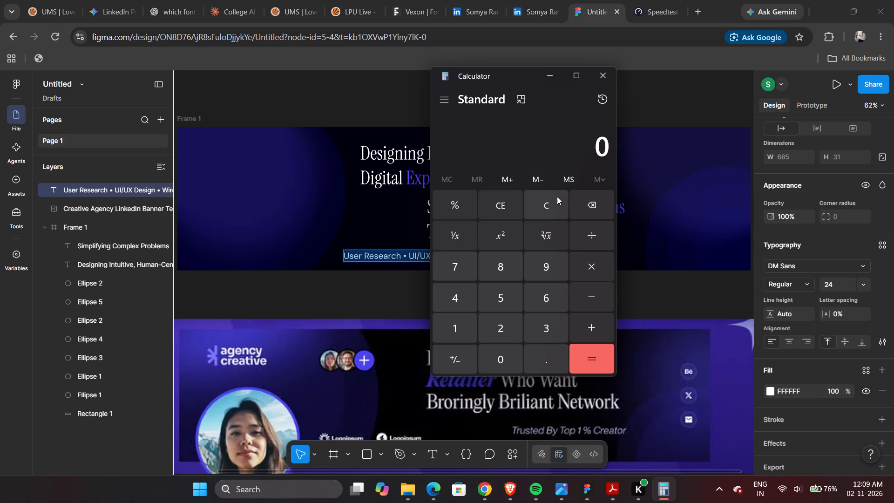
text(52)
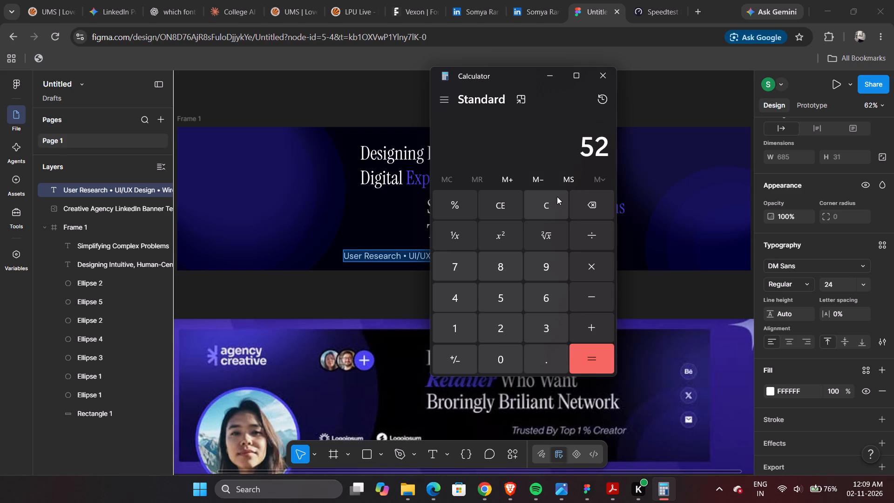
key(slash)
key(ctrl+v)
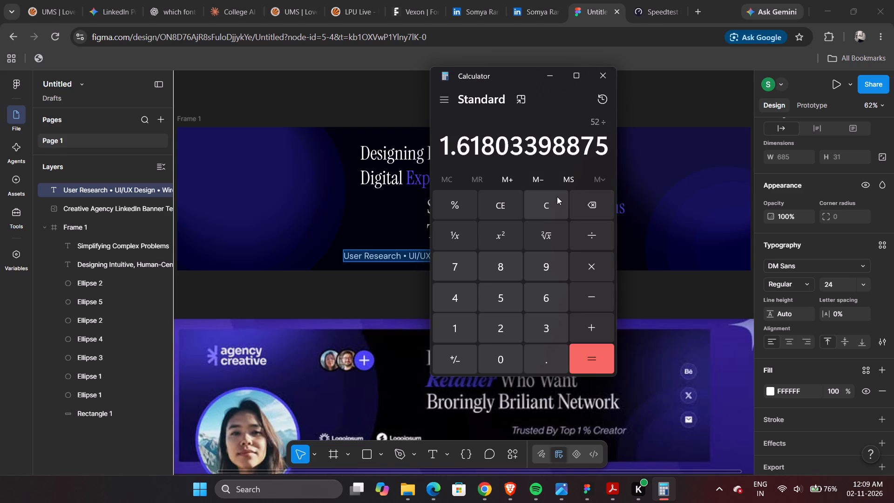
key(Return)
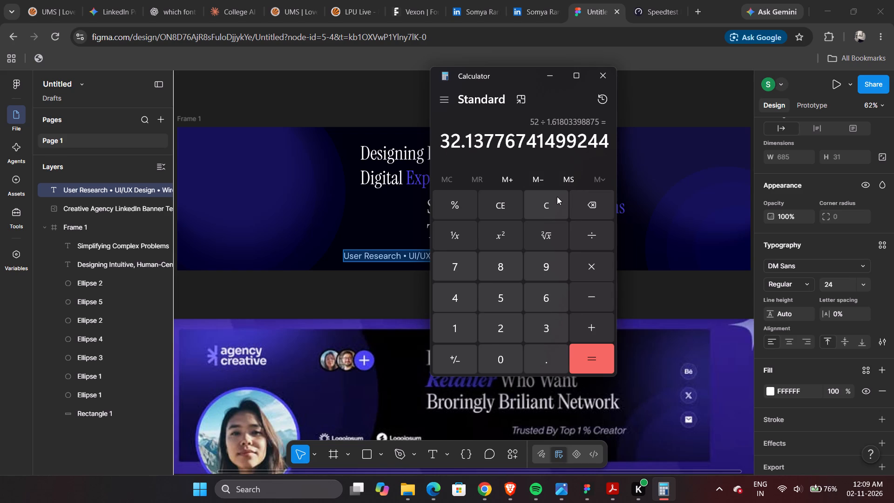
key(slash)
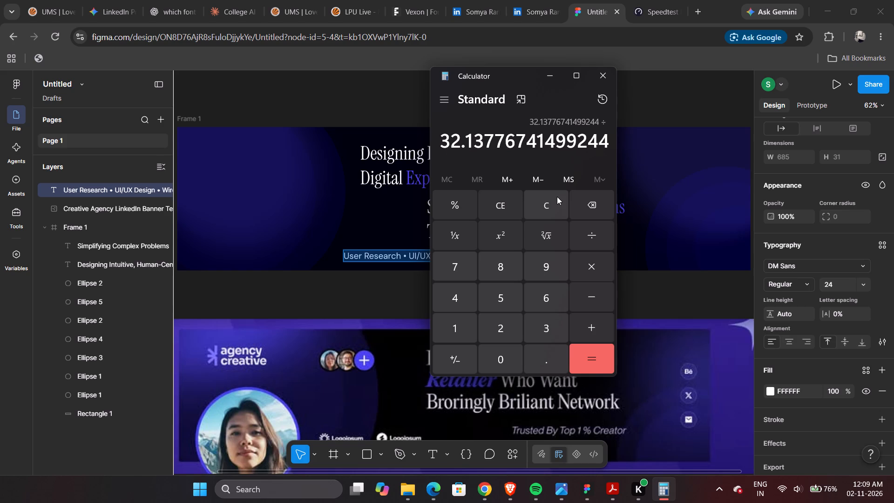
key(ctrl+v)
key(Return)
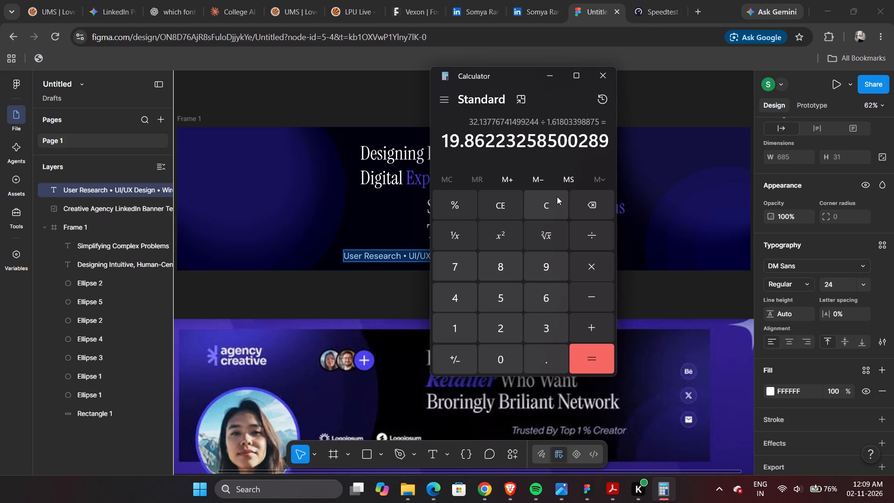
scroll(826, 322, down, 1)
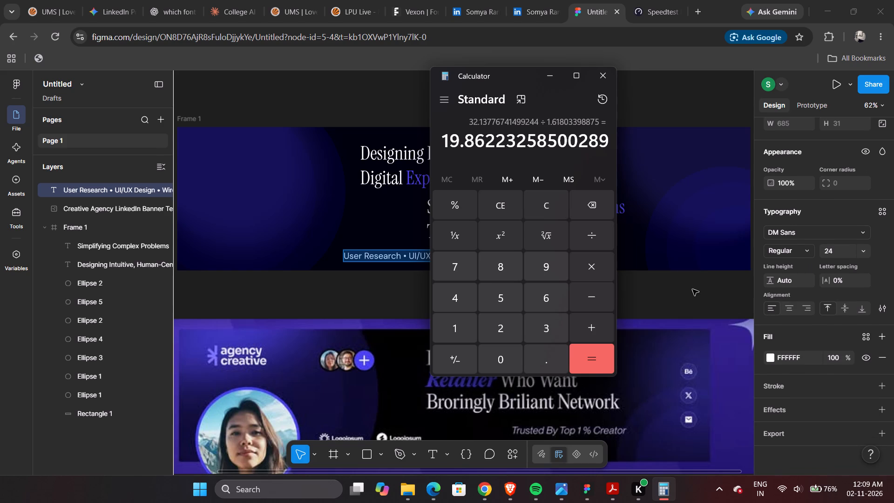
Back in Figma, reduce the skills line's font size to 19.
click(692, 289)
scroll(844, 318, down, 3)
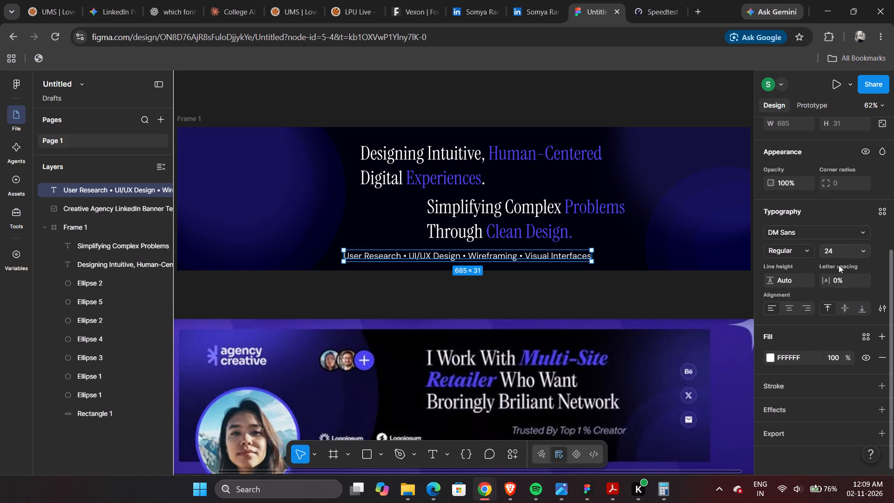
click(842, 246)
key(Down)
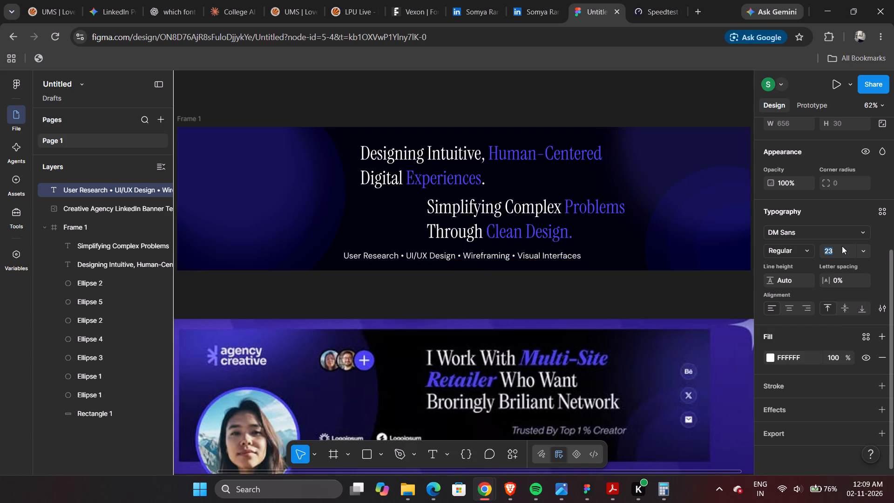
key(Down)
key(Down)
key(Down)
key(Down)
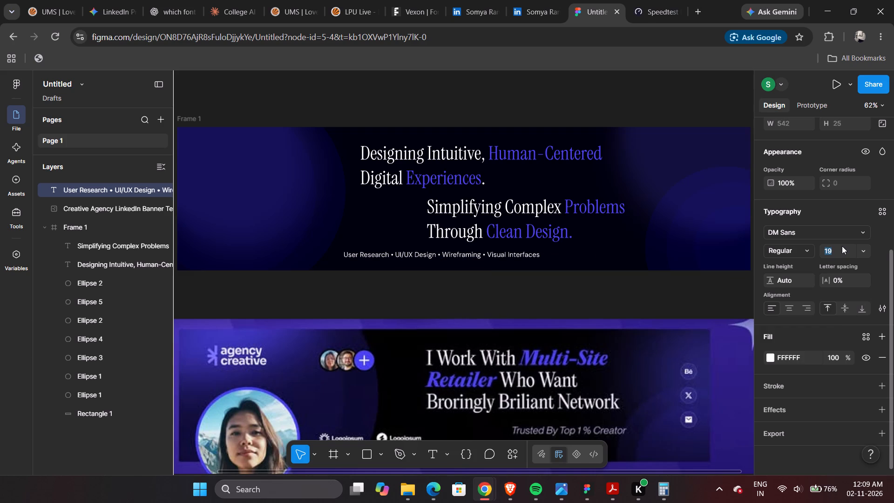
click(544, 284)
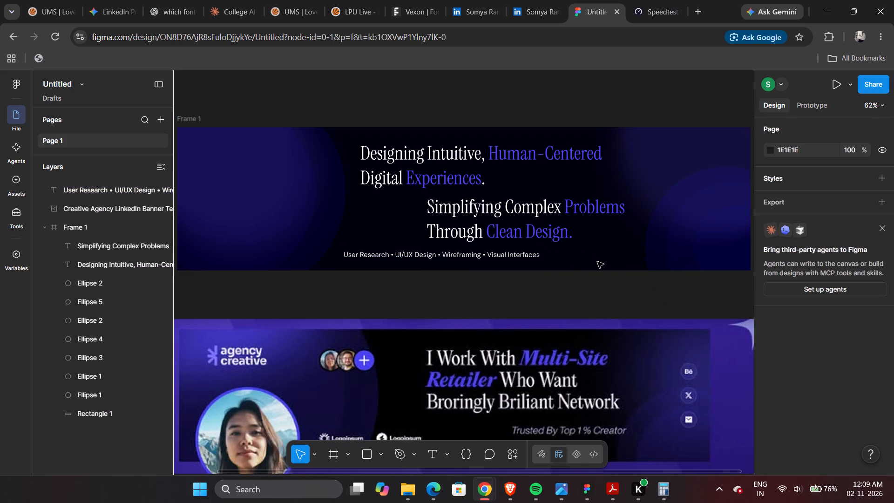
Reposition the skills line beneath the second tagline at about X 561, Y 345.
click(511, 253)
drag(514, 254, 546, 254)
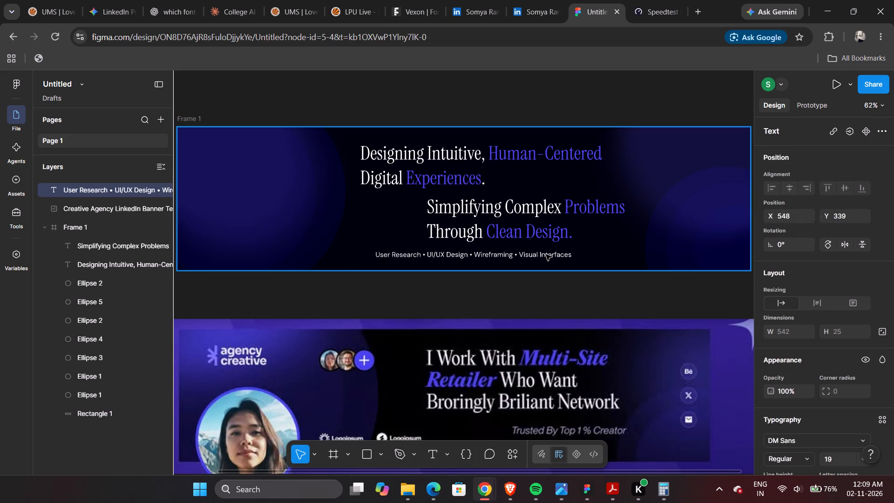
drag(546, 254, 551, 257)
click(560, 305)
Undo the skills line's last repositioning and font size reduction, back to font size 23 at X 460, Y 339.
ctrl+scroll(463, 271, down, 4)
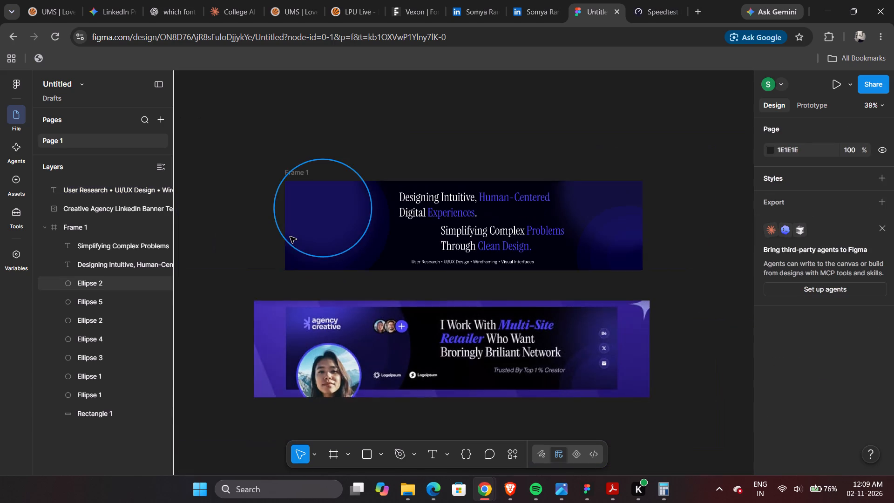
ctrl+scroll(516, 249, up, 3)
ctrl+scroll(665, 277, up, 1)
ctrl+scroll(441, 291, up, 3)
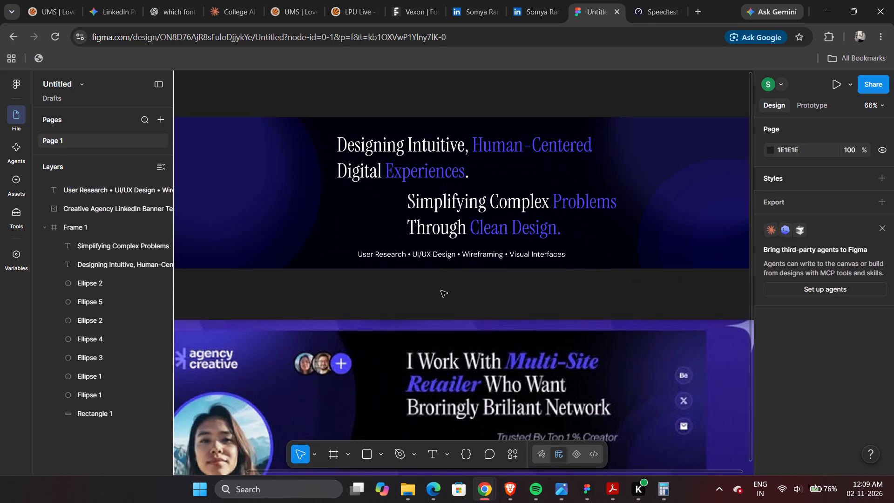
click(432, 252)
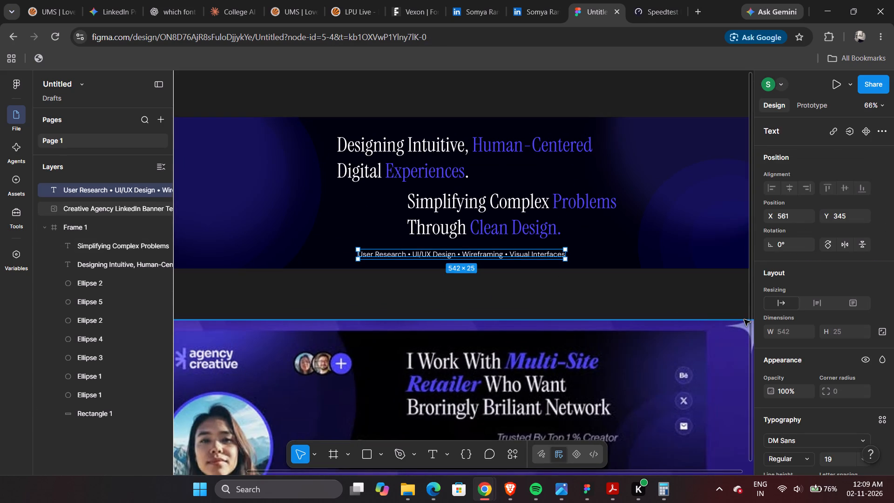
key(ctrl+z)
key(ctrl+z)
key(ctrl+z)
key(ctrl+z)
key(ctrl+z)
key(ctrl+z)
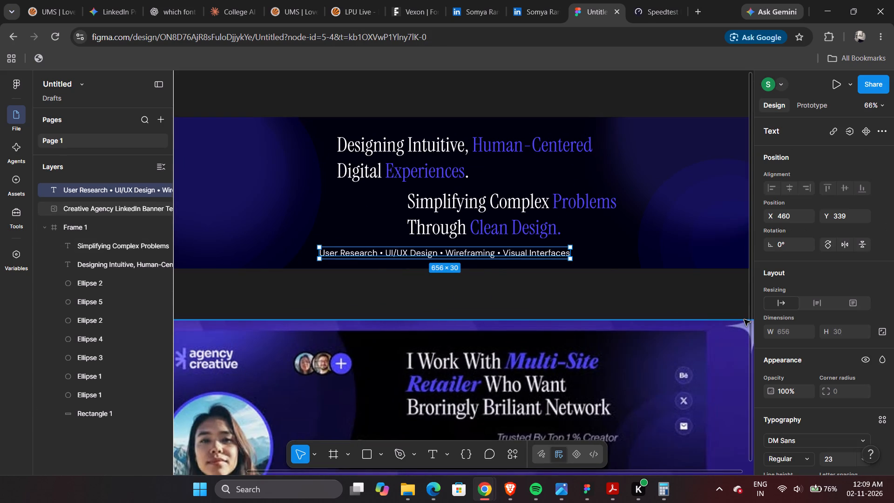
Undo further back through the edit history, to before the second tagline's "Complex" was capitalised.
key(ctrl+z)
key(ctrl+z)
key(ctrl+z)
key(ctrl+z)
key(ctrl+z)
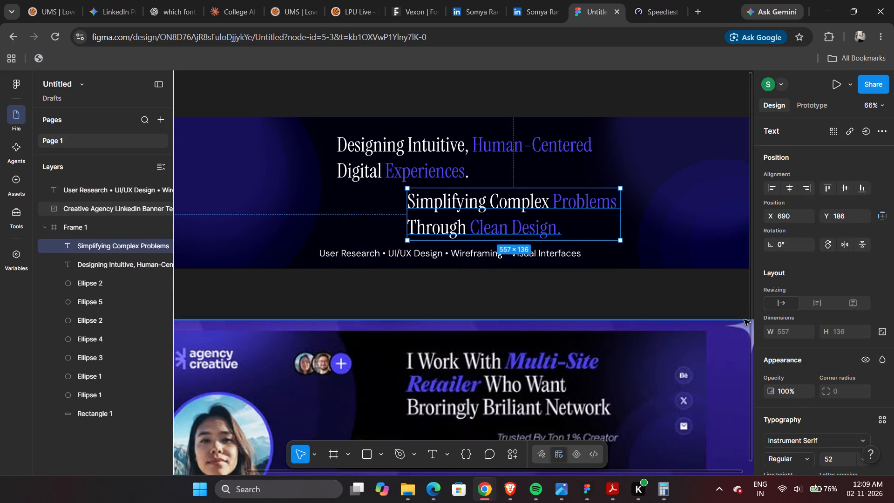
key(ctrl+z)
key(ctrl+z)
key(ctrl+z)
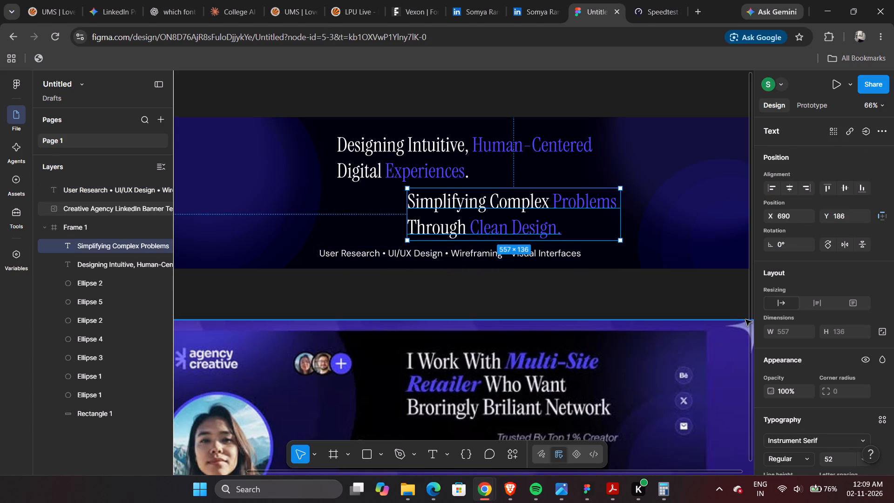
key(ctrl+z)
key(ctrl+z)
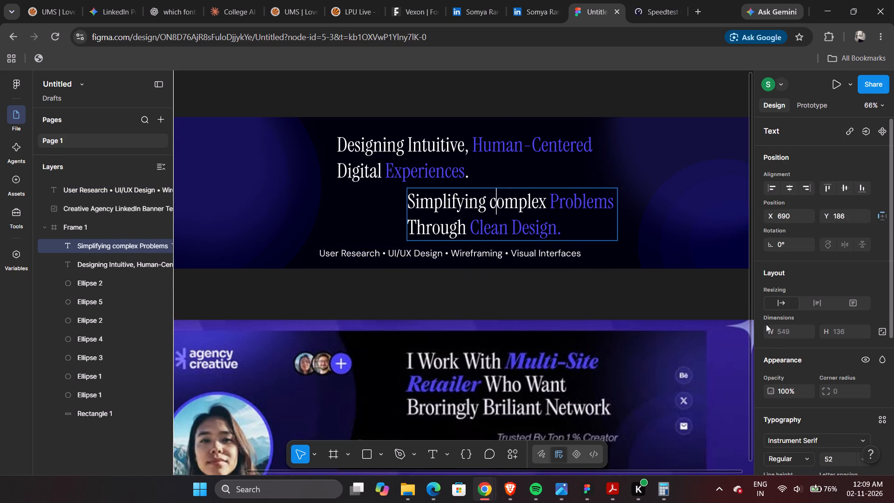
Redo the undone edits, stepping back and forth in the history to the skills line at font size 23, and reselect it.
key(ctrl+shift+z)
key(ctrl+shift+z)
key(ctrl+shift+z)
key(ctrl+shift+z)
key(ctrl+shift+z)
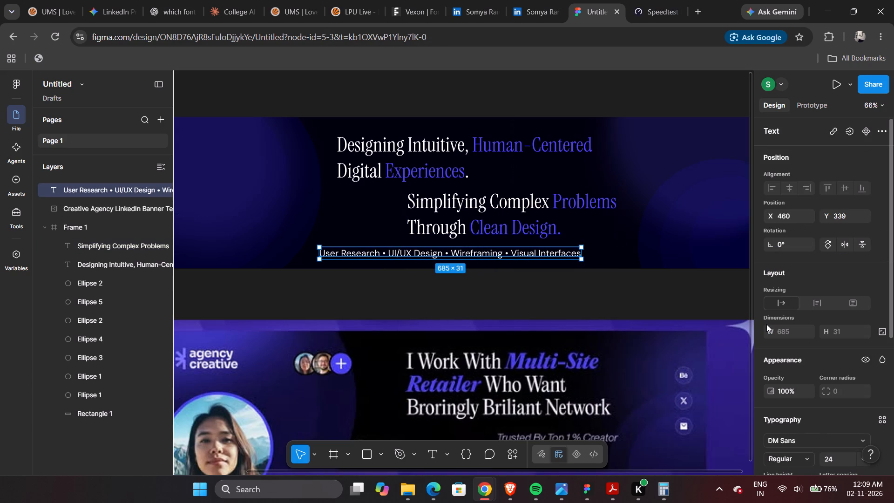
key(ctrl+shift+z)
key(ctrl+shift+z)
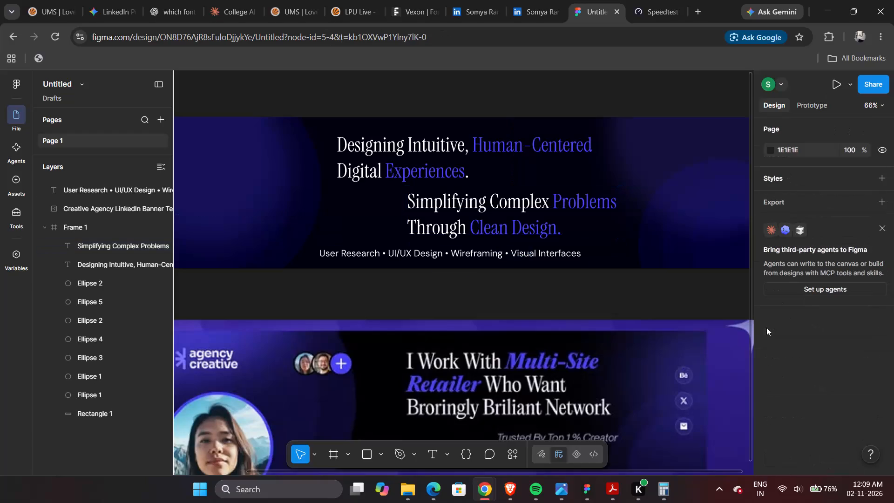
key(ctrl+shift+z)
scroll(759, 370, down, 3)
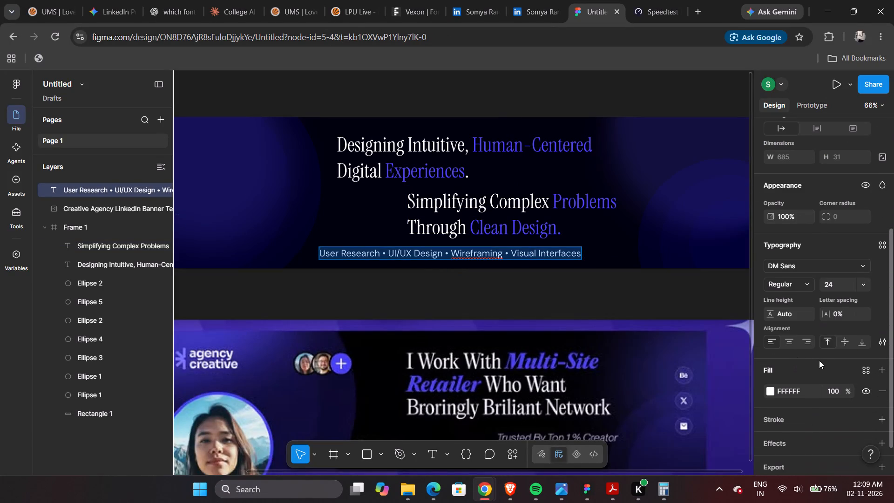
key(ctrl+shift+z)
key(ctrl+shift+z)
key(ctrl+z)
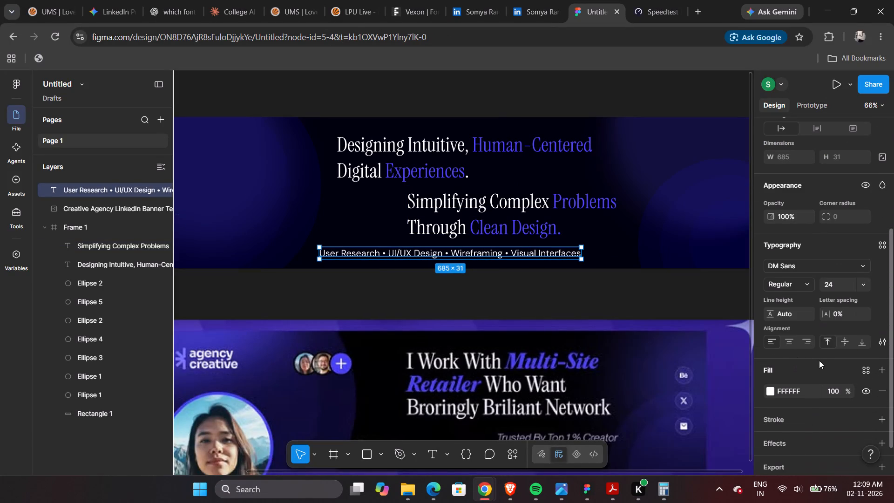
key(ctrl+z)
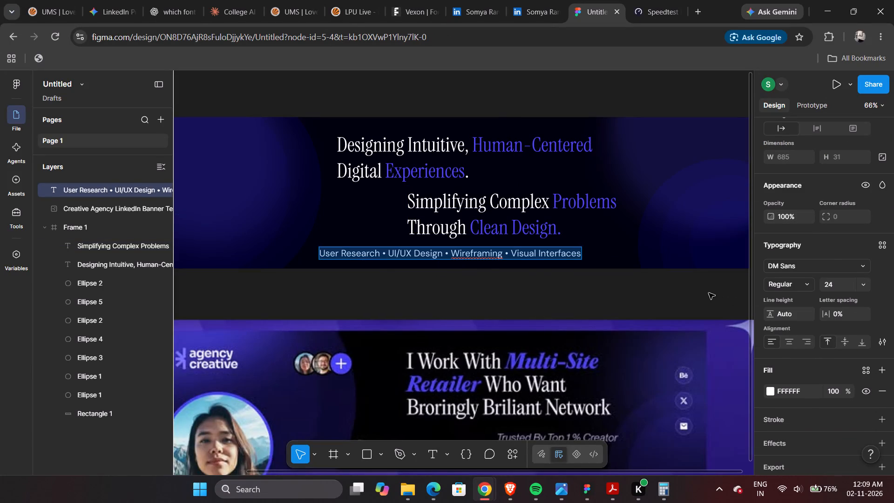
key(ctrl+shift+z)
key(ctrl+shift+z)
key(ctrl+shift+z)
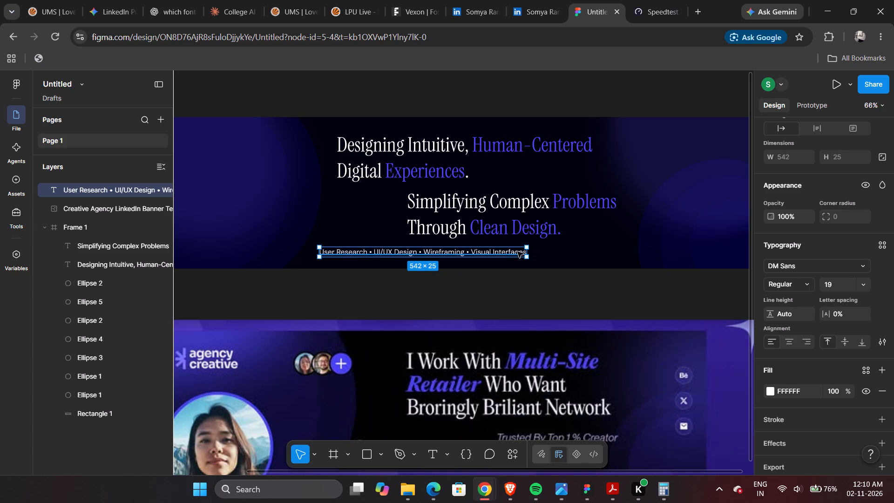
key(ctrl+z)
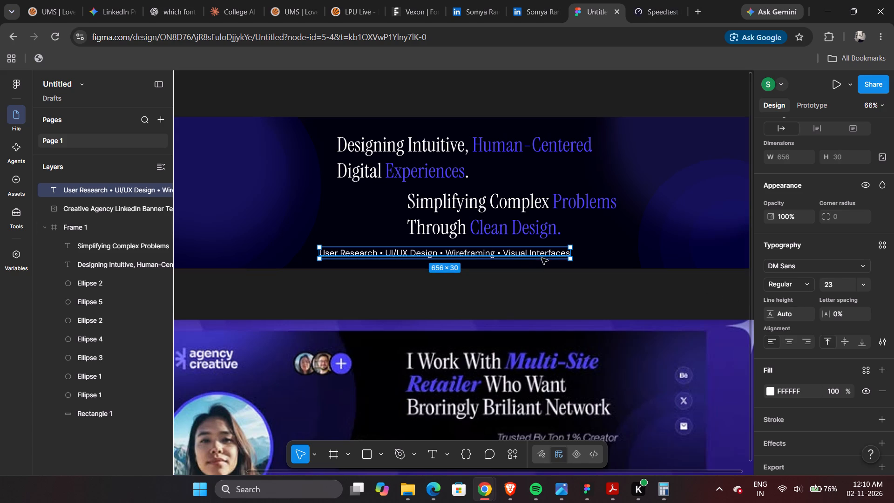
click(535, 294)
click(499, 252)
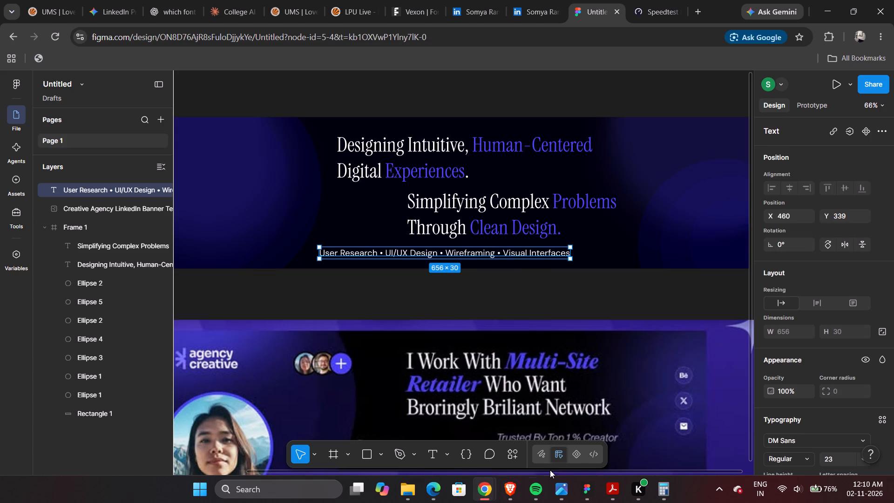
Switch to Calculator to check the golden-ratio division result, and return to Figma.
click(663, 493)
click(663, 493)
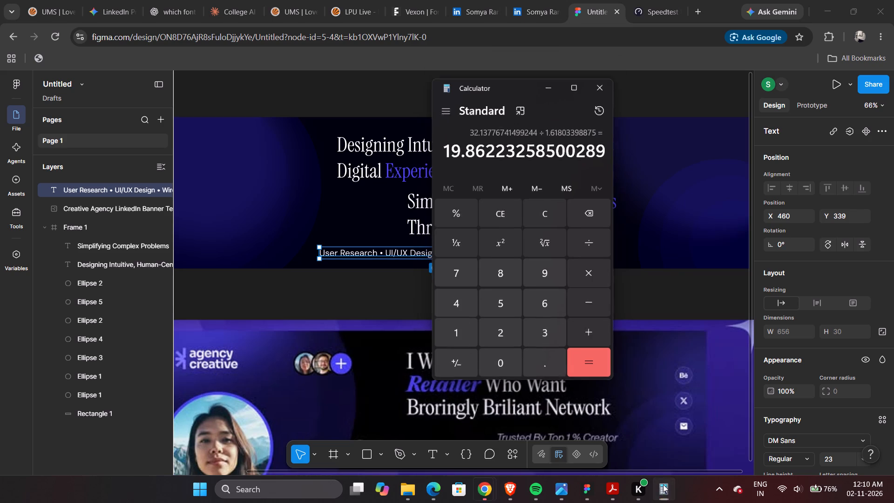
click(666, 488)
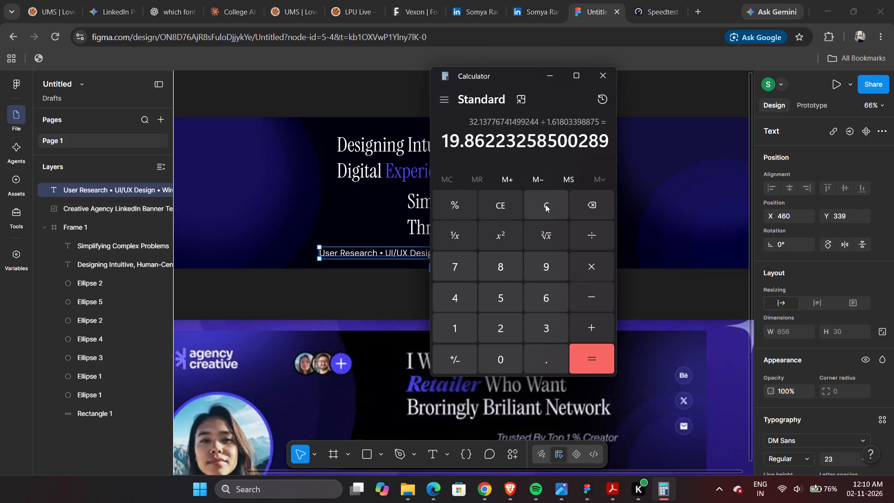
click(614, 299)
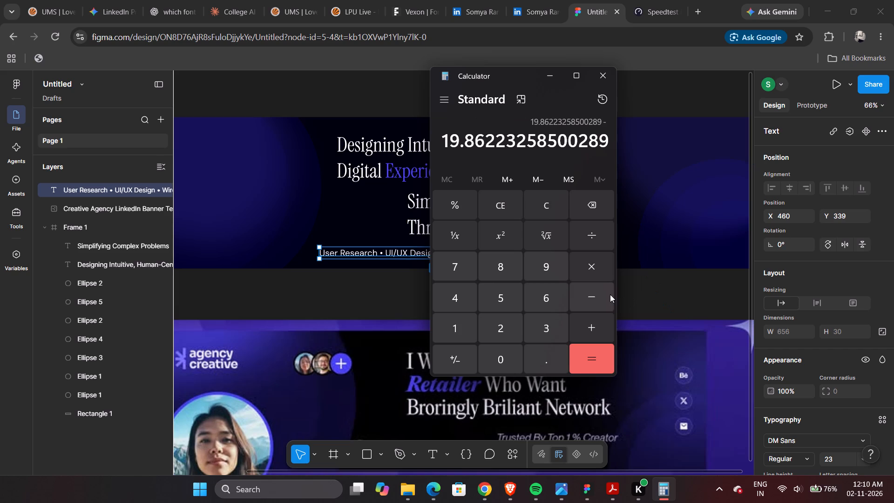
click(637, 282)
Move the skills line along beneath the second tagline to about X 518.
click(441, 251)
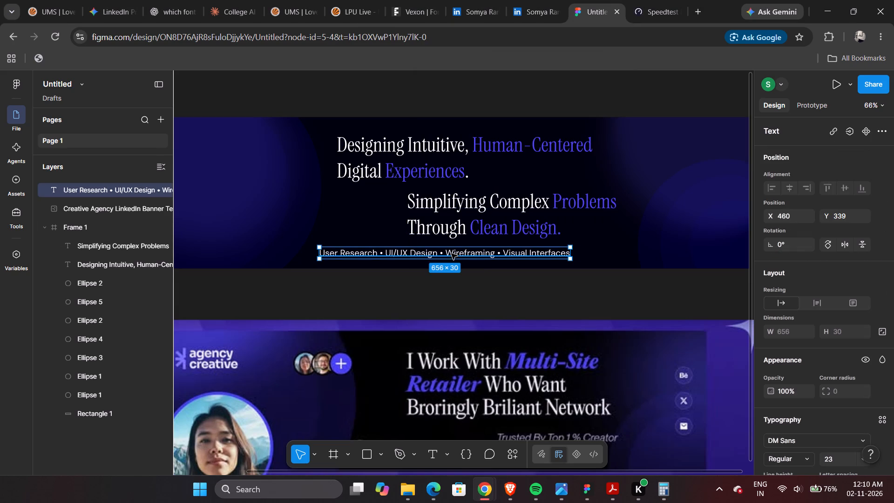
drag(451, 253, 473, 253)
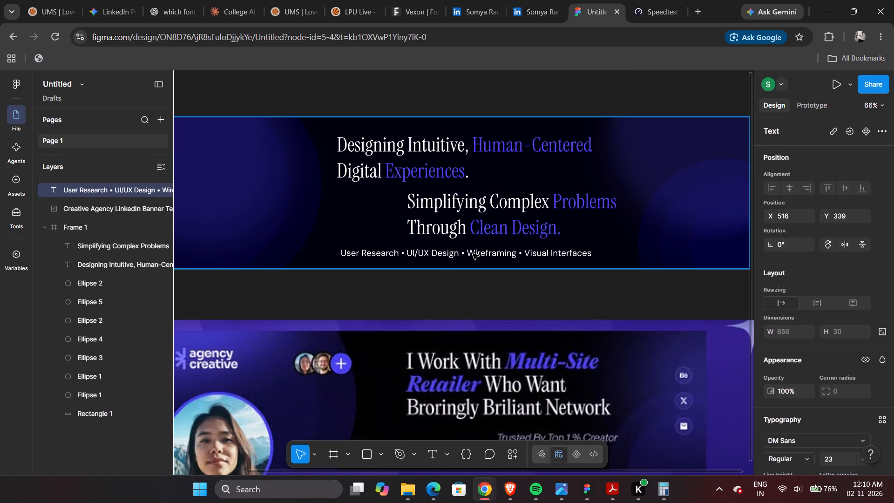
drag(473, 253, 473, 256)
click(541, 303)
Nudge the skills line up to Y 342 and deselect it.
ctrl+scroll(516, 285, down, 2)
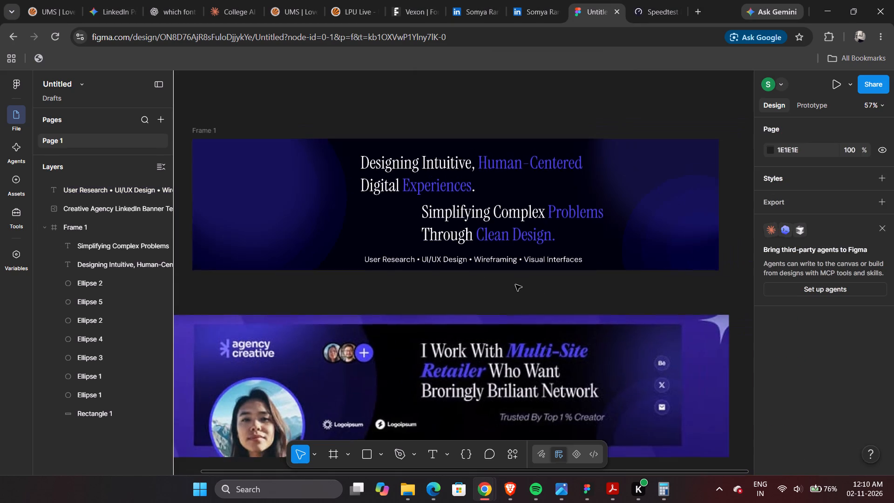
ctrl+scroll(515, 285, down, 1)
ctrl+scroll(501, 251, up, 1)
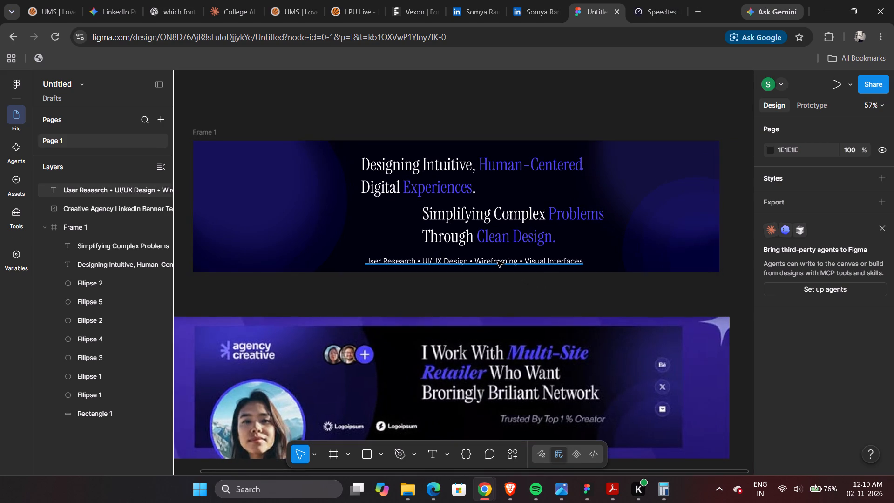
click(497, 261)
key(Up)
key(Up)
key(Up)
key(Up)
key(Up)
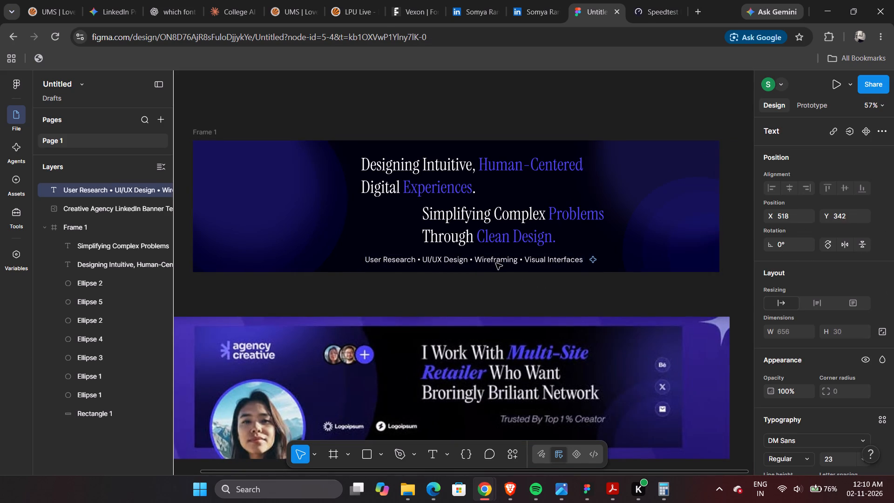
key(Up)
key(Up)
key(Down)
key(Down)
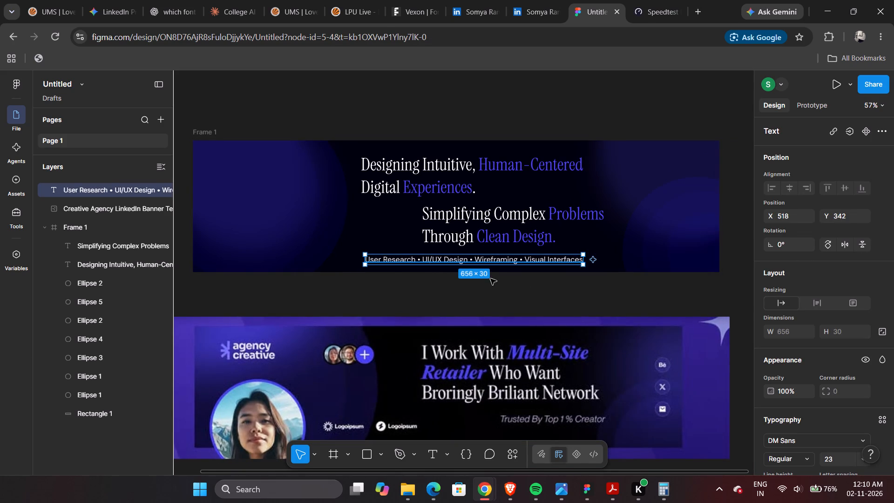
click(488, 301)
Examine the banner's overall layout and text spacing against the reference banner at different zoom levels.
ctrl+scroll(371, 278, down, 5)
ctrl+scroll(549, 254, up, 2)
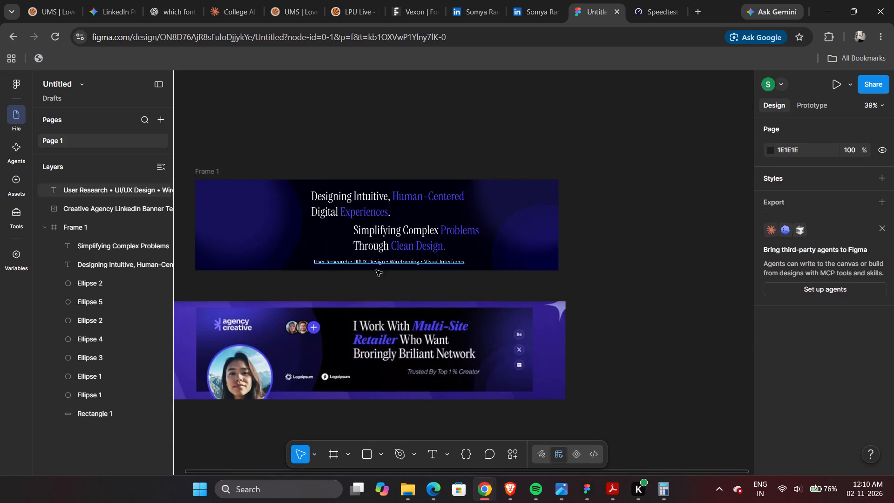
ctrl+scroll(379, 271, down, 2)
ctrl+scroll(249, 298, up, 4)
ctrl+scroll(401, 292, up, 4)
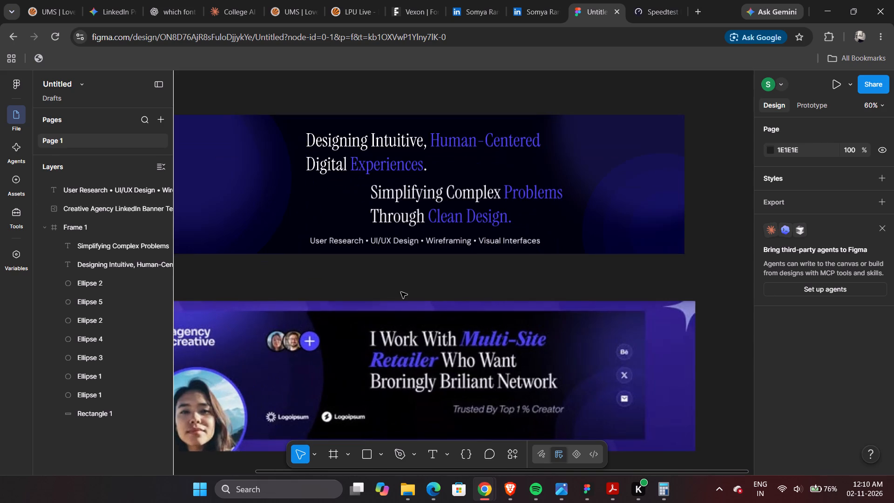
ctrl+scroll(401, 292, down, 4)
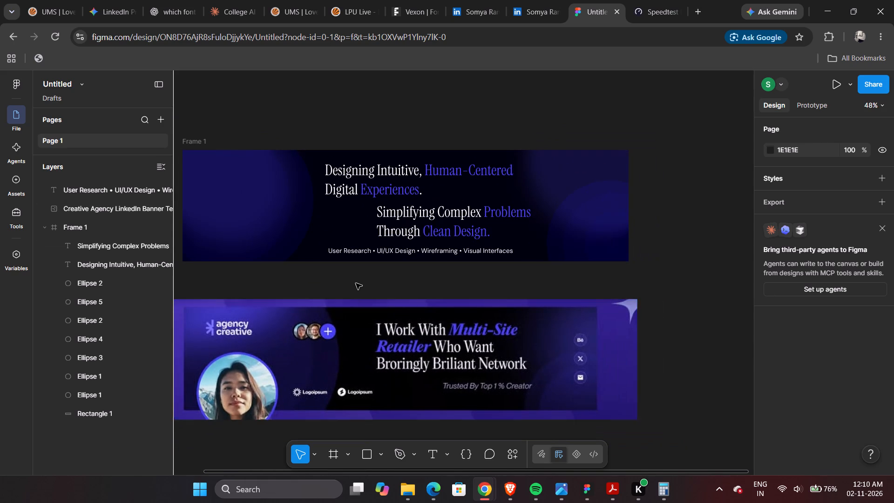
ctrl+scroll(356, 283, up, 3)
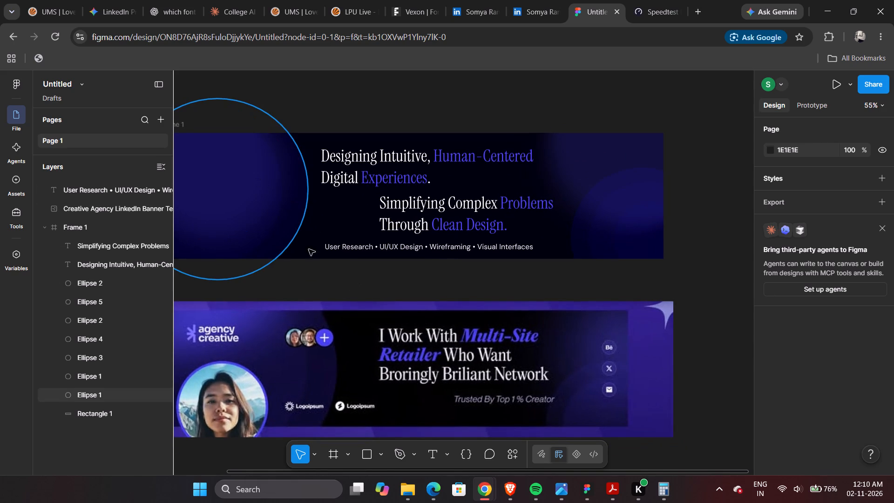
ctrl+scroll(346, 279, up, 1)
ctrl+scroll(346, 279, down, 5)
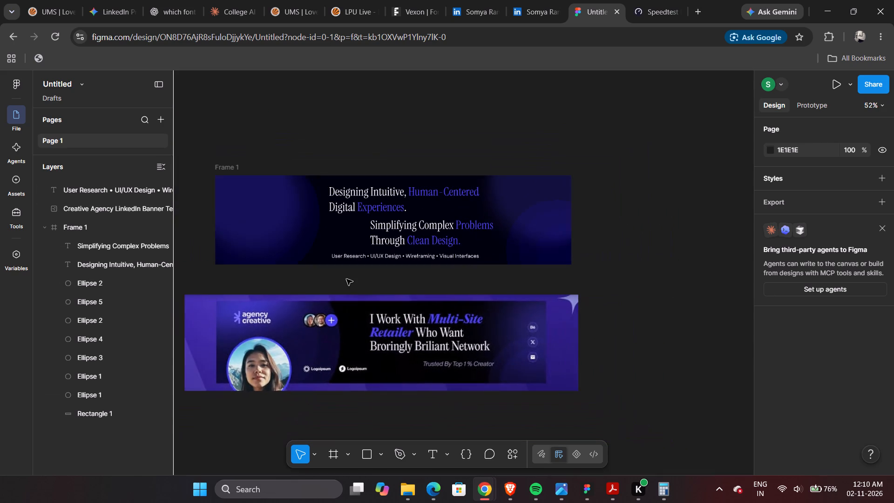
ctrl+scroll(402, 279, up, 2)
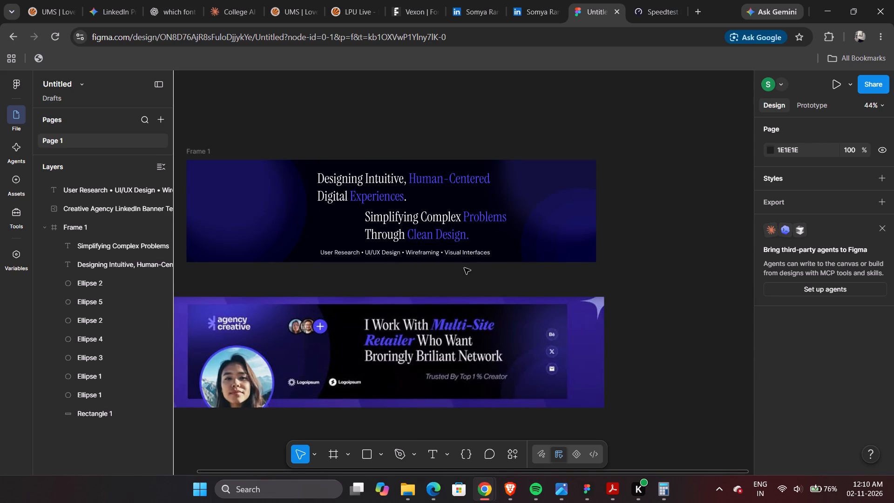
ctrl+scroll(443, 260, down, 4)
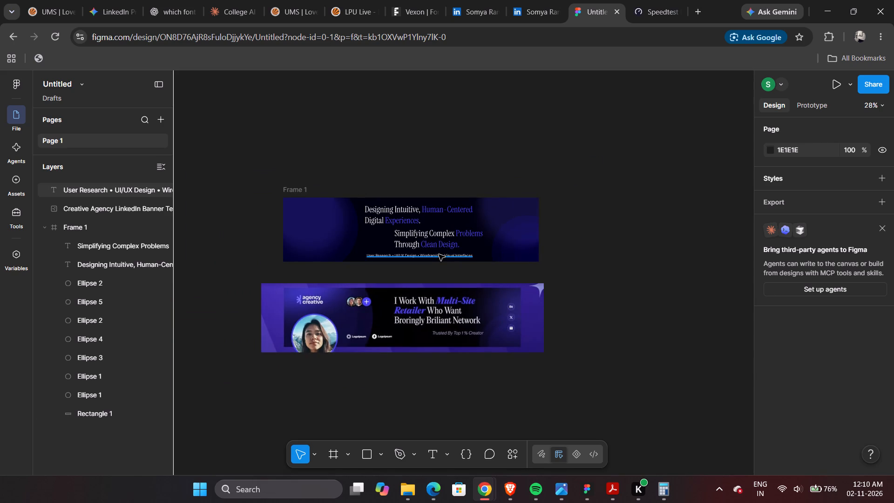
ctrl+scroll(439, 253, up, 5)
ctrl+scroll(451, 239, down, 3)
ctrl+scroll(340, 242, down, 1)
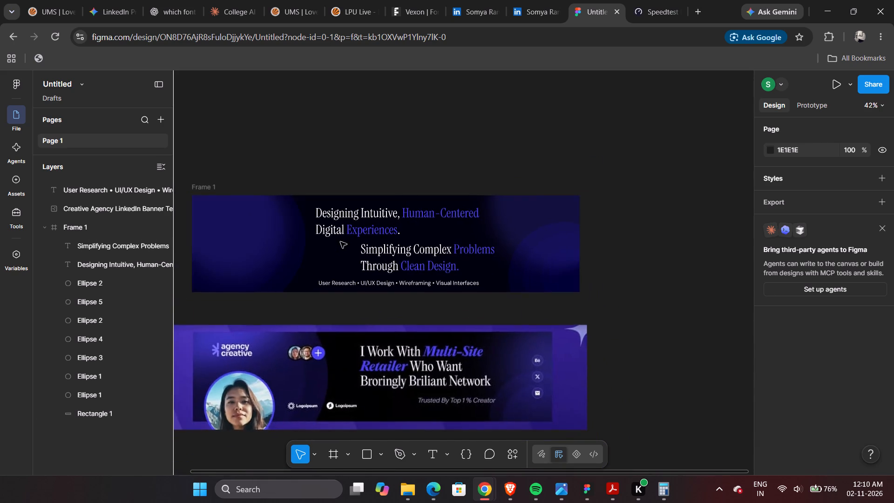
ctrl+scroll(324, 231, up, 3)
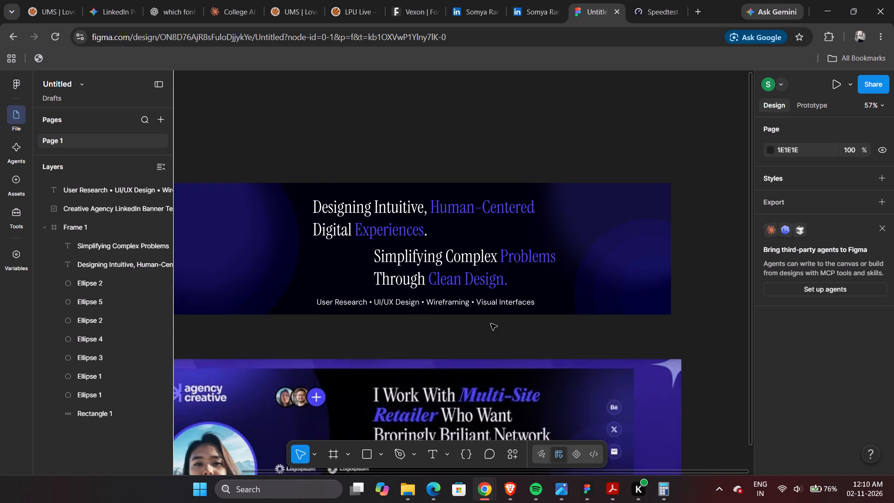
Nudge the second tagline, "Simplifying Complex Problems Through Clean Design.", up to Y 183.
click(449, 255)
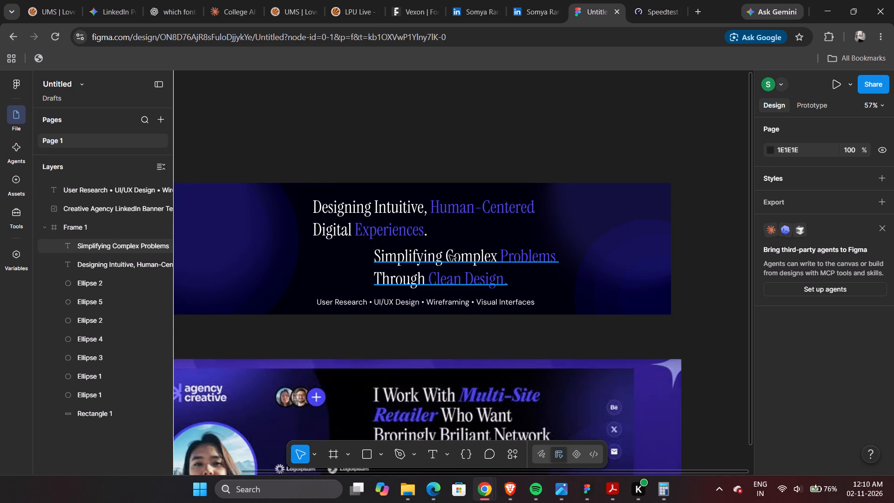
key(Up)
key(Up)
key(Up)
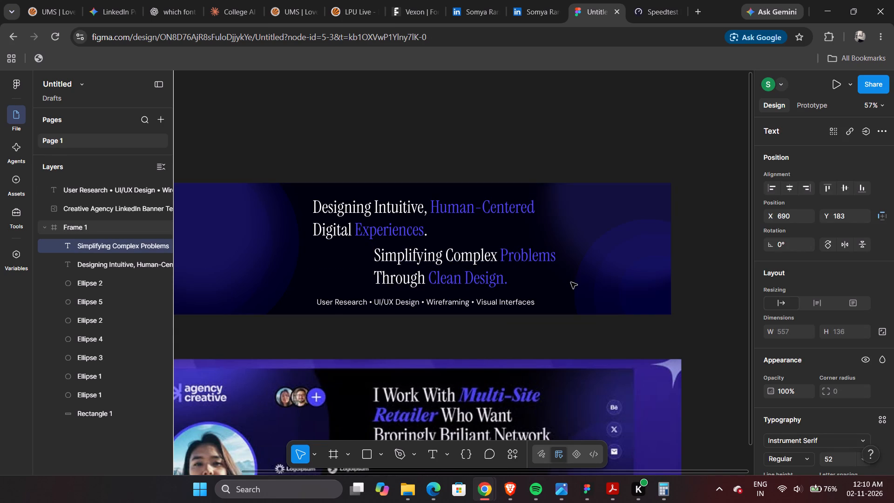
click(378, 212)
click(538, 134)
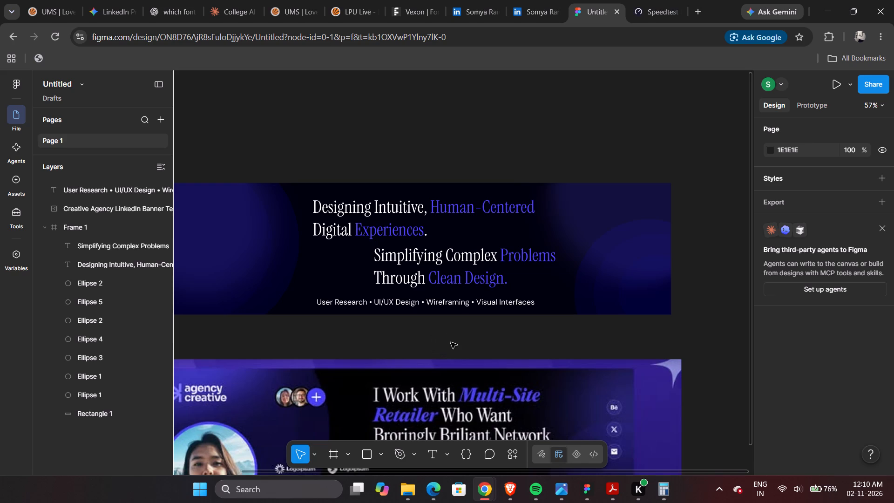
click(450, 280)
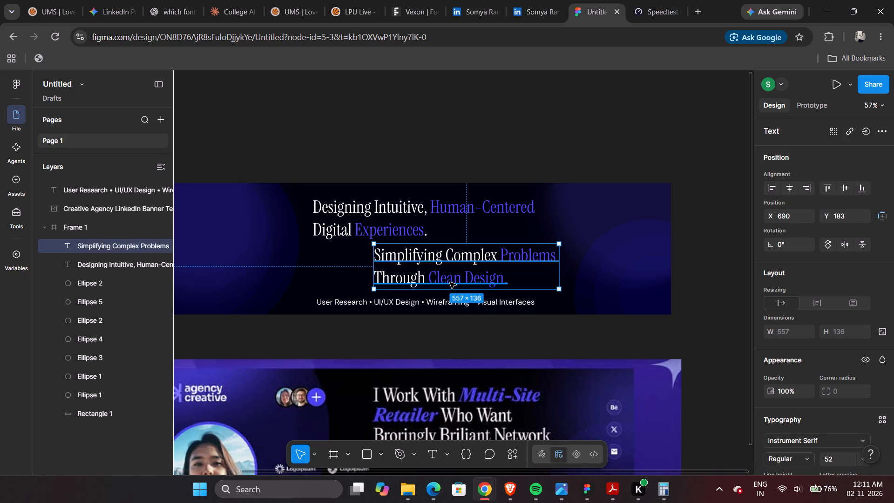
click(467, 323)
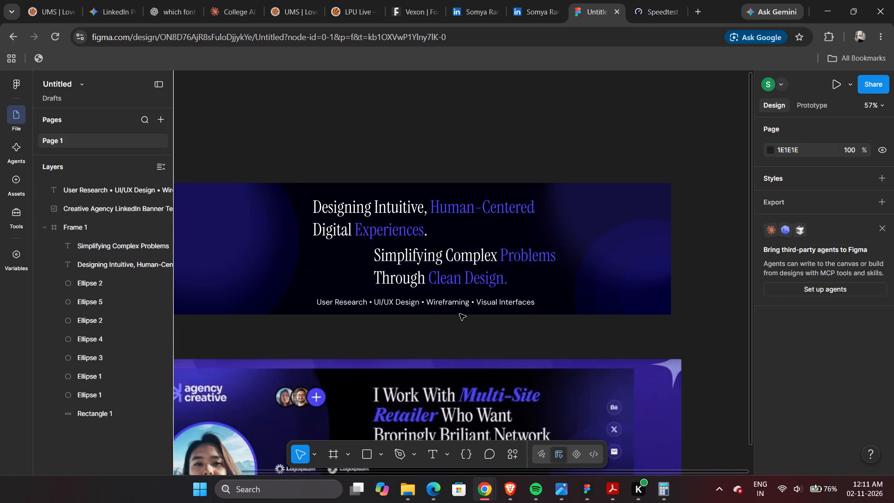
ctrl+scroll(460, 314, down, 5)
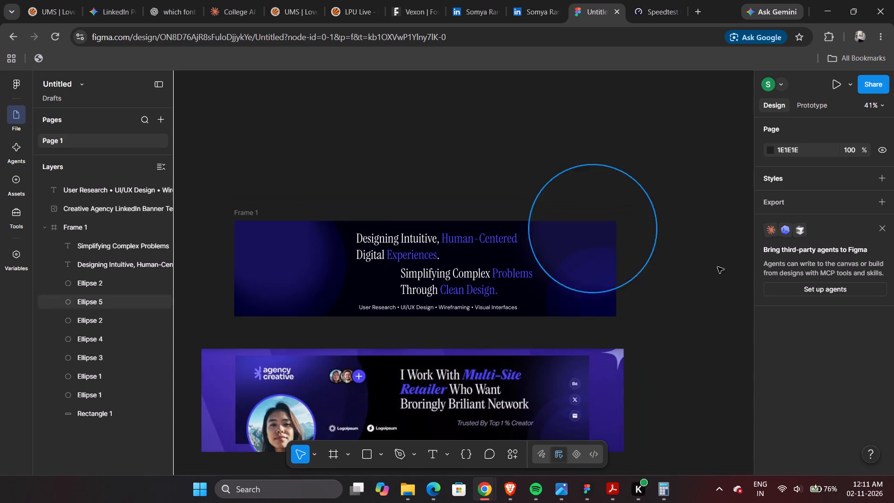
Move the skills line's text layer into Frame 1, above the two tagline layers, and deselect it.
drag(210, 190, 665, 319)
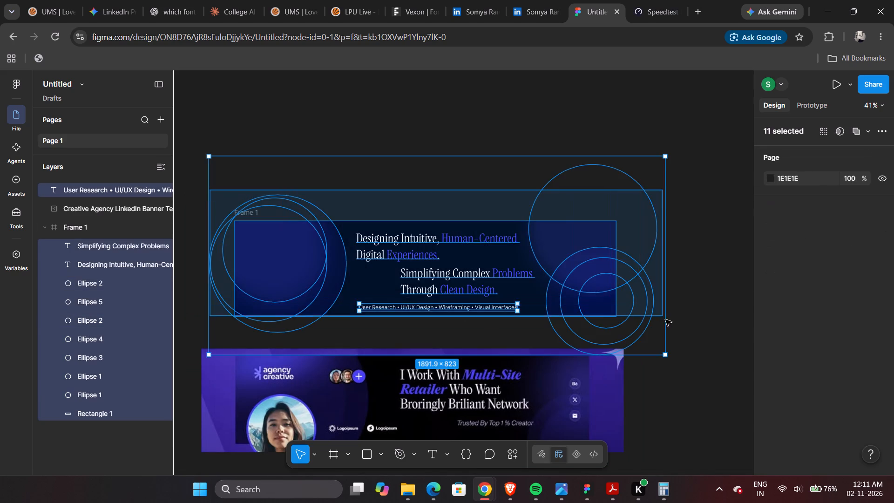
drag(665, 319, 667, 327)
scroll(802, 387, down, 8)
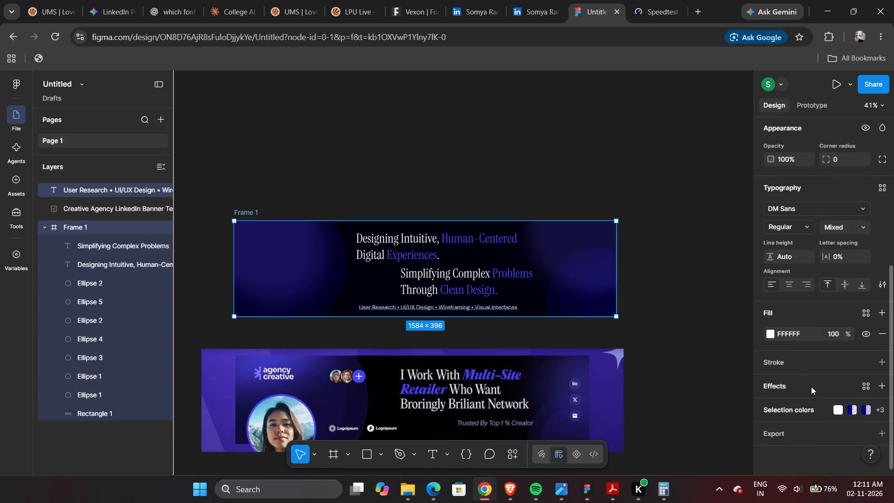
click(92, 189)
drag(95, 189, 105, 233)
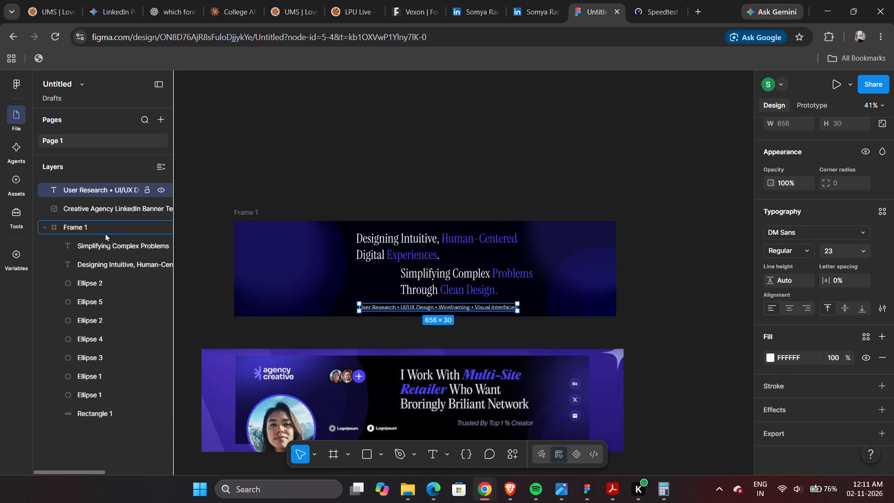
drag(105, 233, 105, 232)
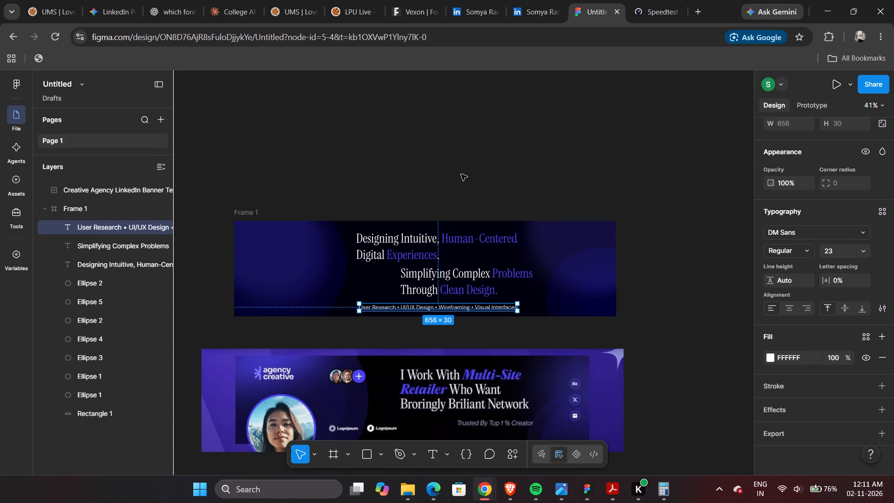
click(461, 171)
Nudge the second tagline, "Simplifying Complex Problems Through Clean Design.", horizontally to X 630 and deselect it.
ctrl+scroll(438, 335, up, 7)
click(518, 252)
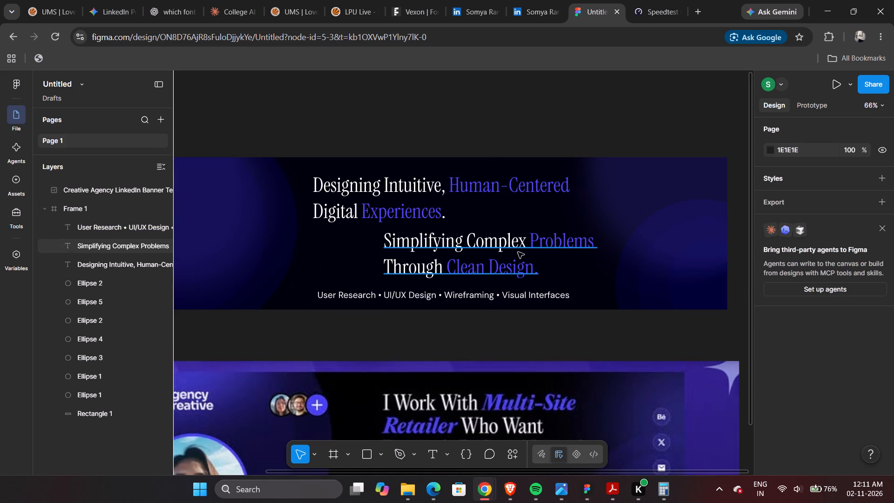
key(Left)
key(Left)
key(Left)
key(Left)
key(Left)
key(Left)
key(Left)
key(Left)
key(Left)
key(Left)
key(Left)
key(Left)
key(Left)
key(Left)
key(Left)
key(Left)
key(Left)
key(Left)
key(Left)
key(Left)
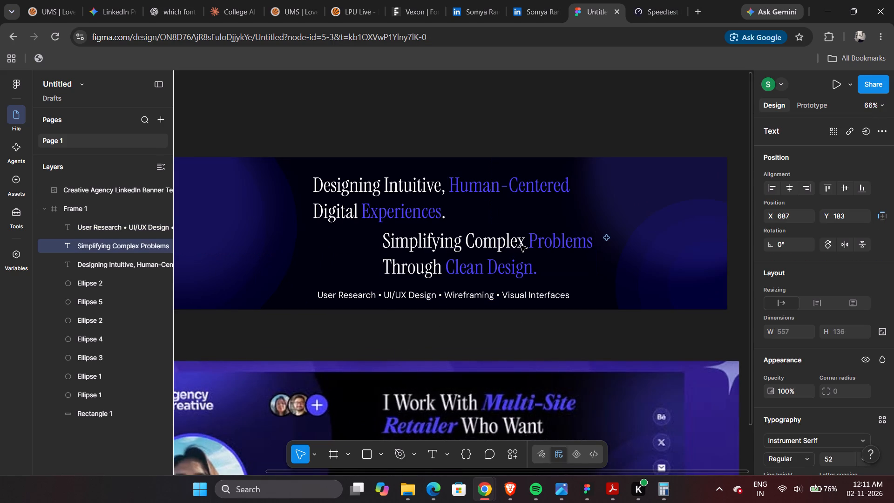
key(Left)
key(Left)
key(Left)
key(Left)
key(Left)
key(Left)
key(Left)
key(Left)
key(Left)
key(Left)
key(Left)
key(Left)
key(Left)
key(Left)
key(Left)
key(Left)
key(Left)
key(Left)
key(Left)
key(Left)
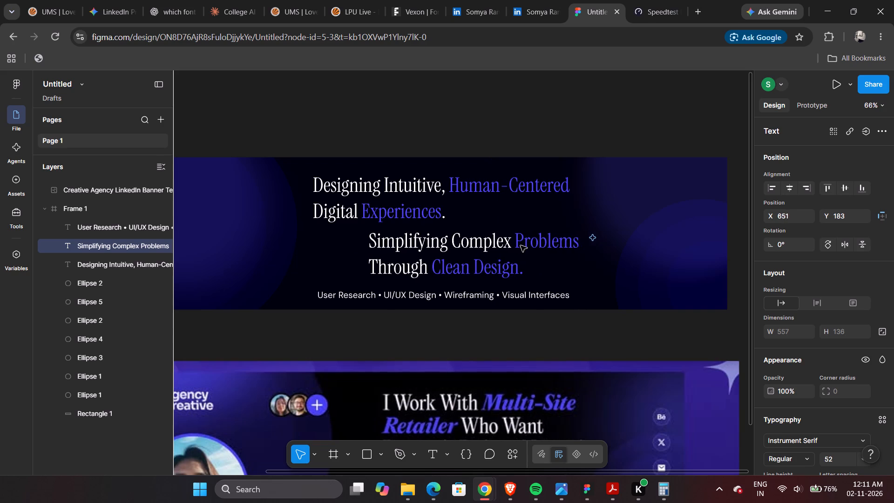
key(Right)
key(Left)
key(Left)
key(Left)
key(Left)
key(Left)
key(Left)
key(Left)
key(Left)
key(Left)
key(Left)
key(Left)
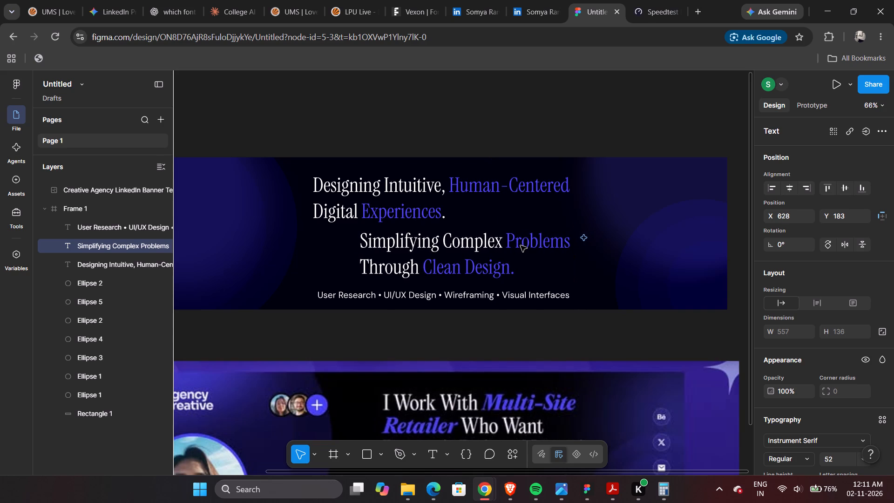
key(Right)
key(Right)
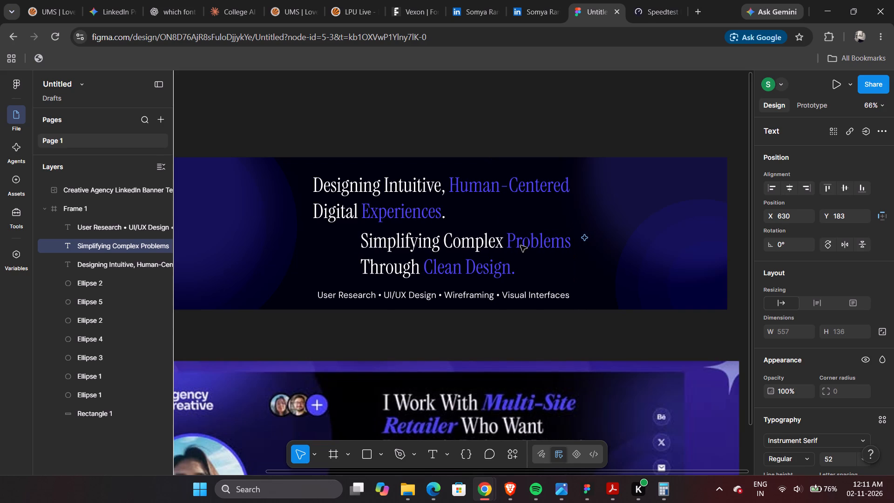
click(485, 122)
Check the banner's layout against the cover and photo area of the LinkedIn profile page, and return to the Figma design.
ctrl+scroll(461, 207, down, 3)
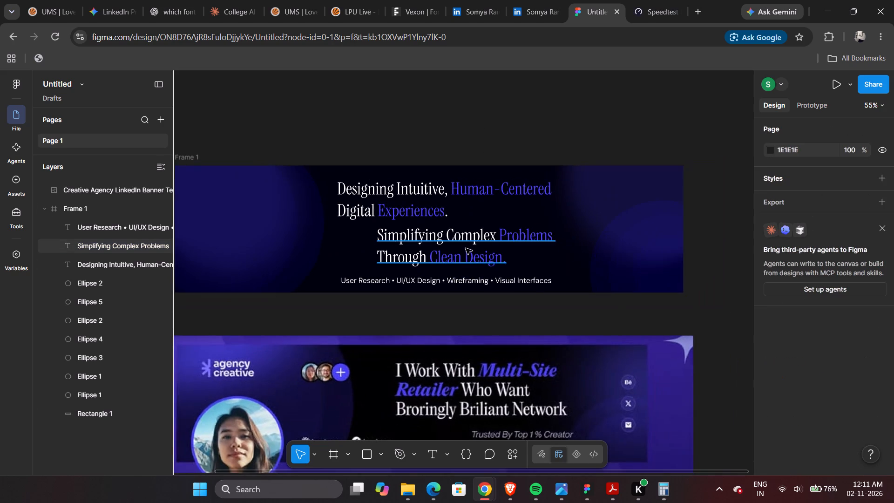
ctrl+scroll(466, 248, down, 2)
ctrl+scroll(427, 297, up, 3)
ctrl+scroll(427, 297, down, 3)
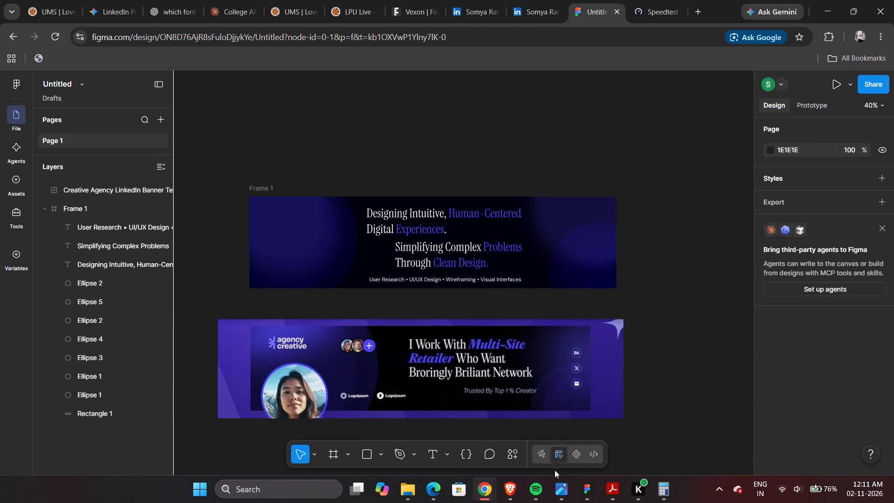
click(483, 7)
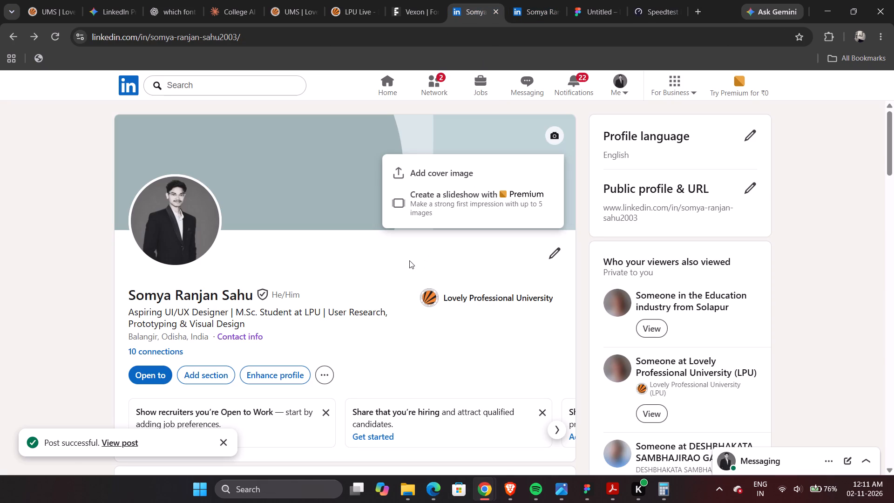
scroll(406, 259, up, 3)
scroll(708, 28, up, 1)
click(451, 238)
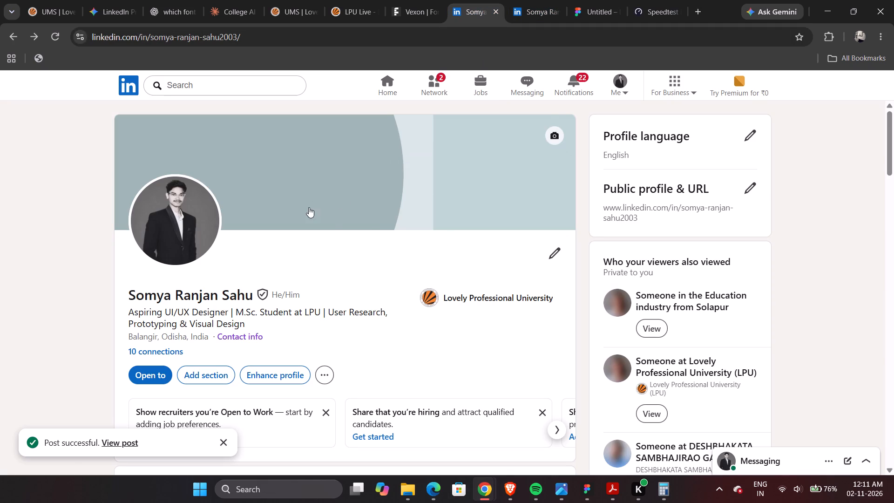
click(594, 11)
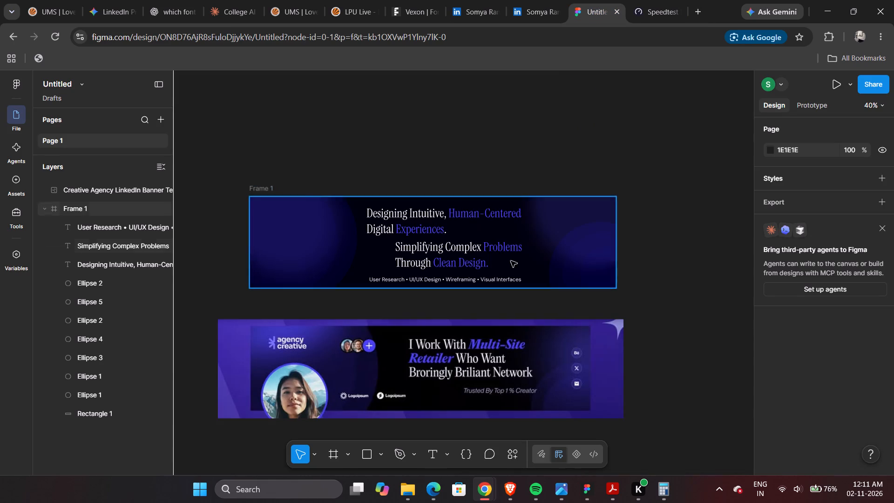
Reposition the second tagline to X 626, Y 191 and deselect it.
ctrl+scroll(511, 261, up, 3)
ctrl+scroll(452, 236, down, 2)
ctrl+scroll(382, 218, up, 3)
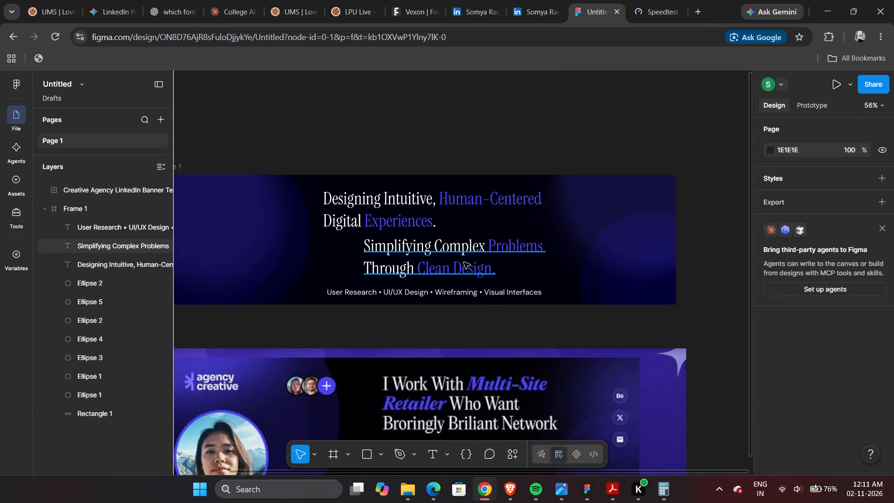
ctrl+scroll(462, 261, up, 2)
click(461, 252)
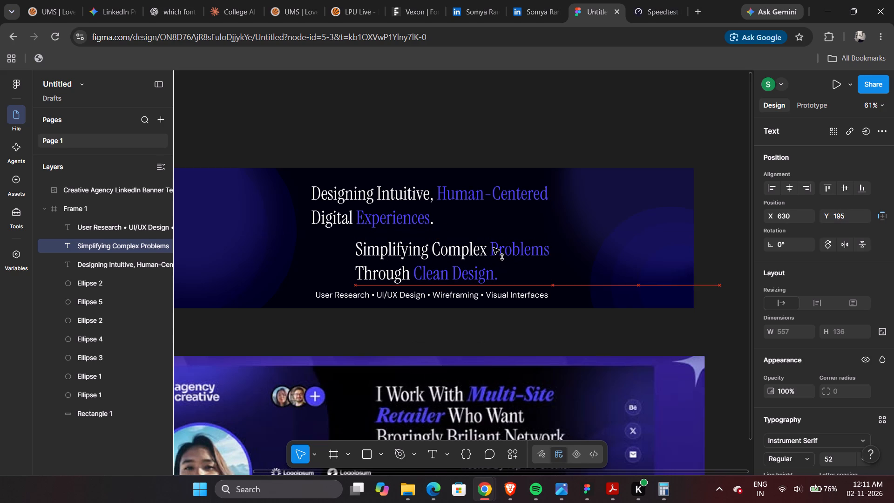
click(470, 139)
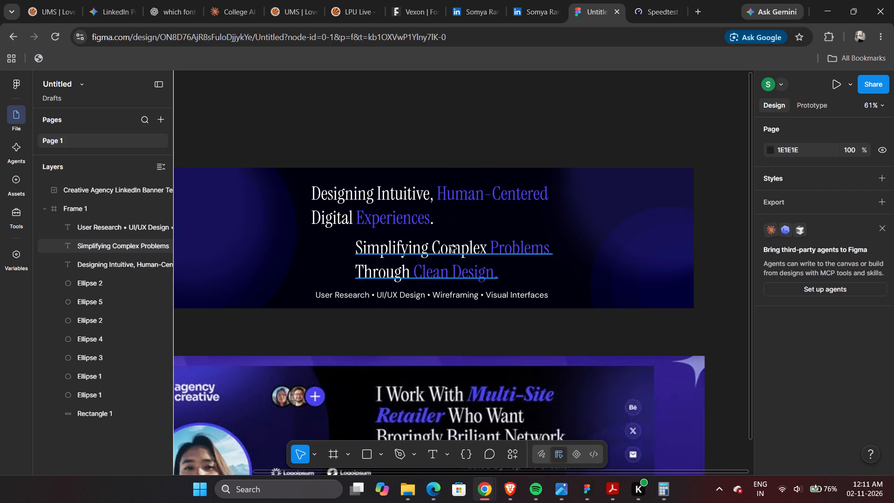
click(450, 246)
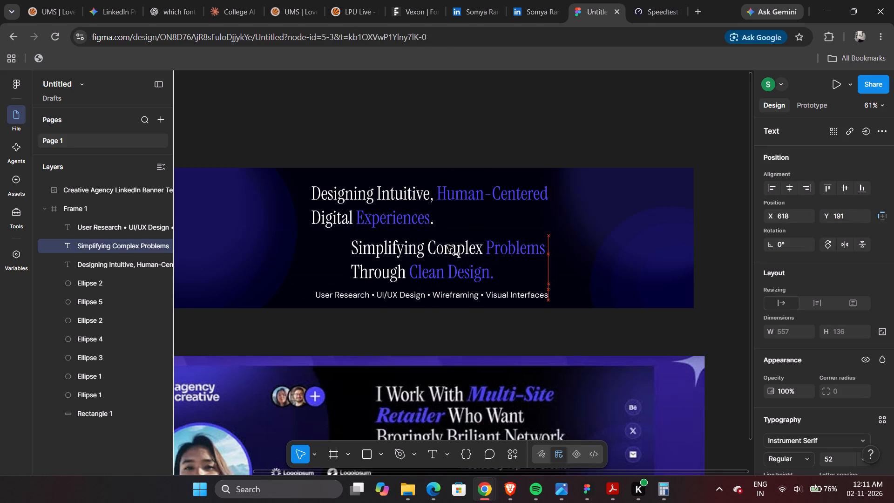
click(469, 145)
Shift the skills line beneath the second tagline to X 511, Y 344 and deselect it.
click(441, 293)
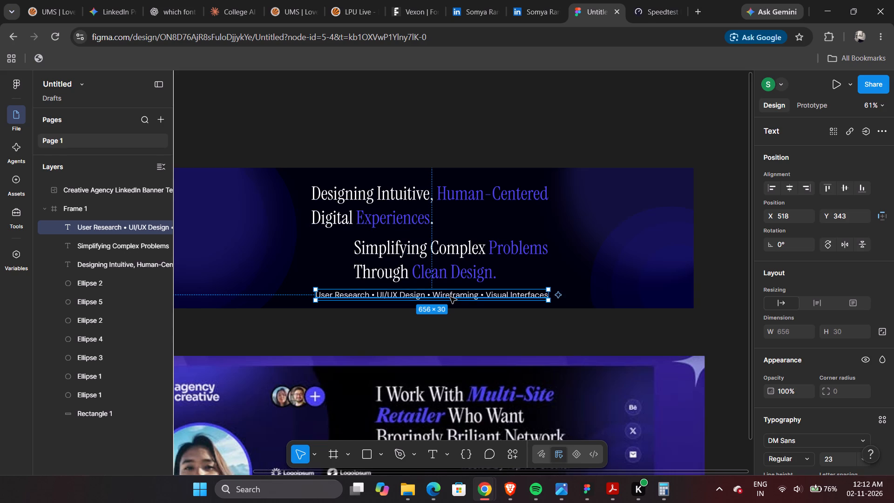
click(448, 297)
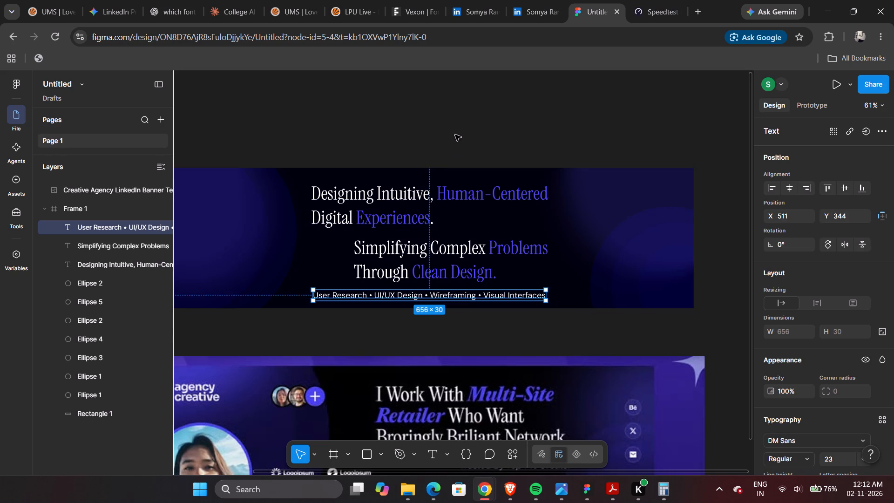
click(495, 141)
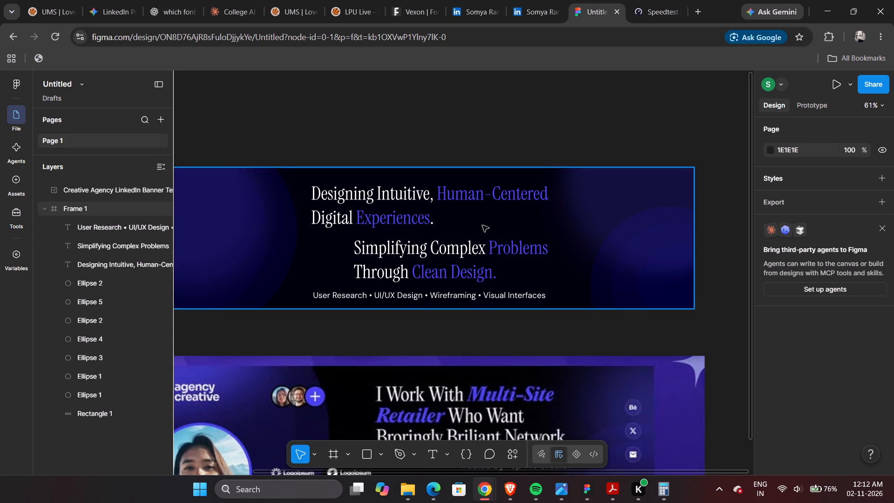
Examine the banner's text alignment and spacing against the reference banner at different zoom levels.
ctrl+click(507, 324)
ctrl+scroll(453, 305, down, 3)
ctrl+scroll(423, 337, down, 2)
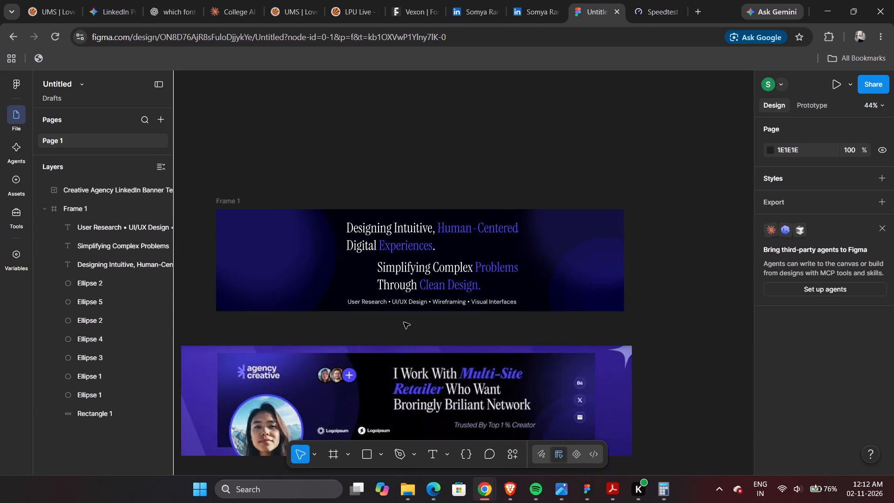
ctrl+scroll(404, 322, up, 2)
ctrl+scroll(411, 311, down, 2)
ctrl+scroll(426, 306, up, 3)
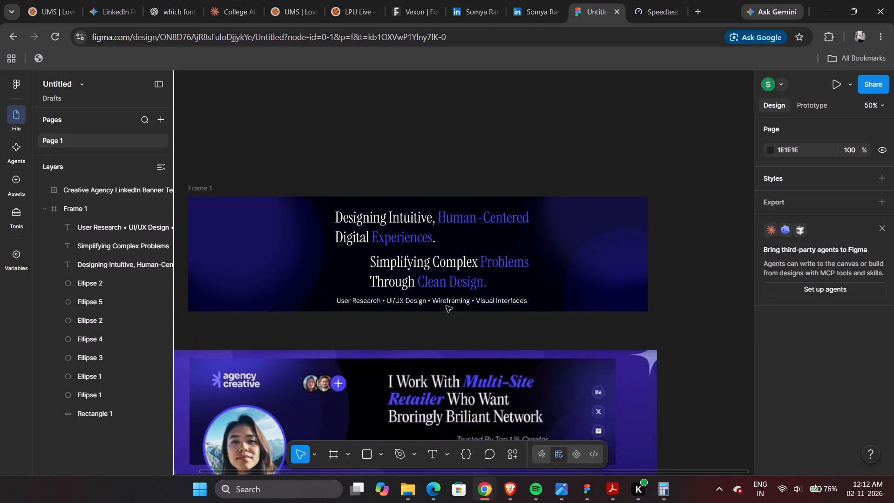
ctrl+scroll(449, 309, down, 3)
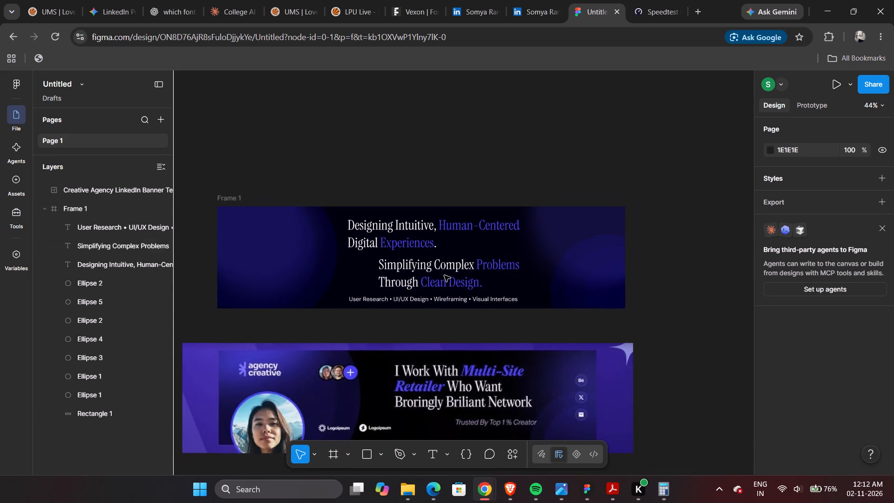
ctrl+scroll(444, 287, up, 3)
ctrl+scroll(438, 303, down, 2)
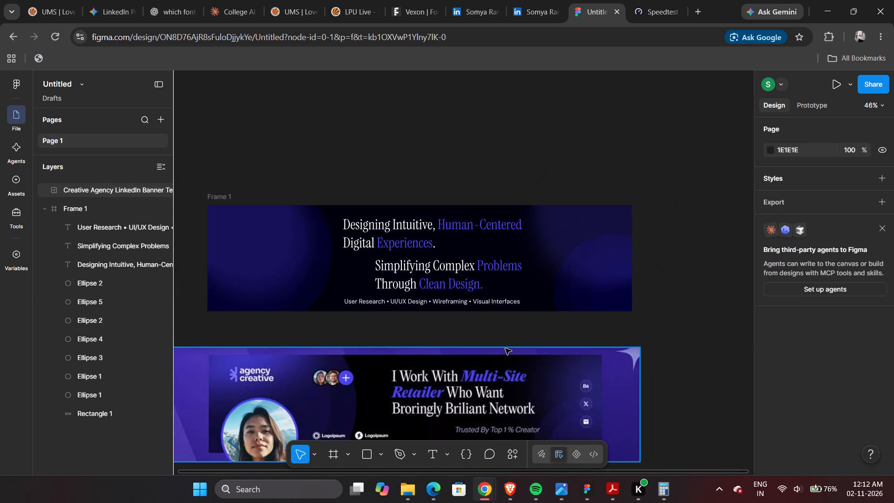
ctrl+scroll(525, 329, up, 2)
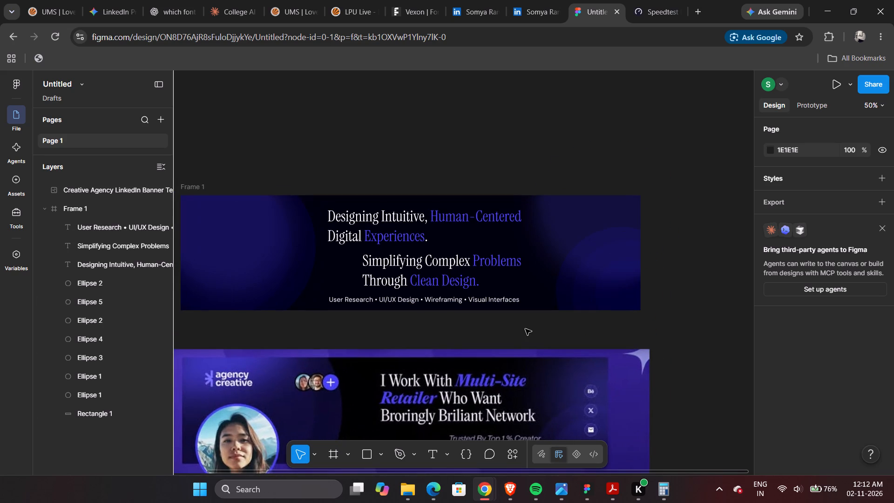
ctrl+scroll(525, 329, down, 3)
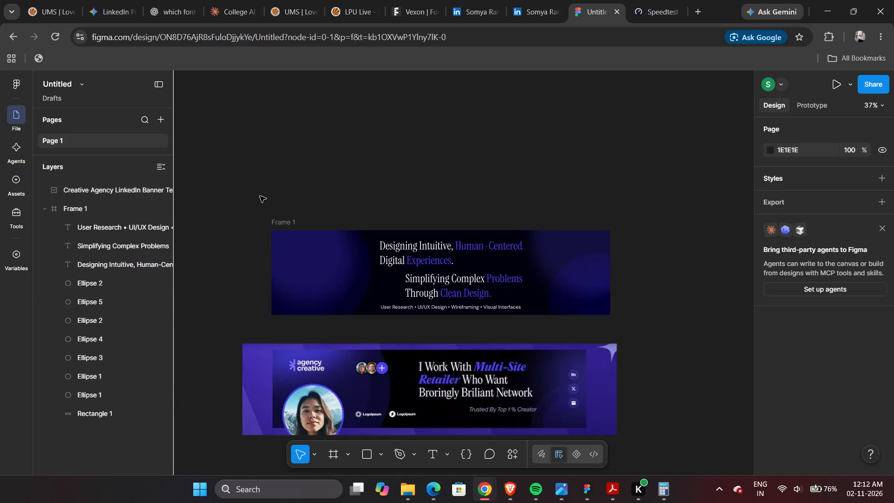
Delete the Creative Agency LinkedIn reference banner image below Frame 1.
click(283, 390)
key(BackSpace)
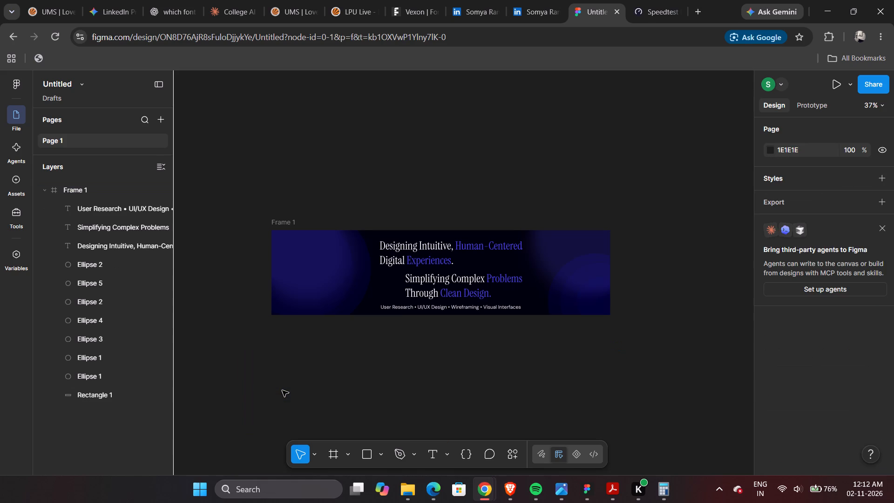
click(305, 333)
Export the whole banner, Frame 1, as a PNG at 1x.
drag(223, 181, 704, 367)
scroll(803, 344, down, 10)
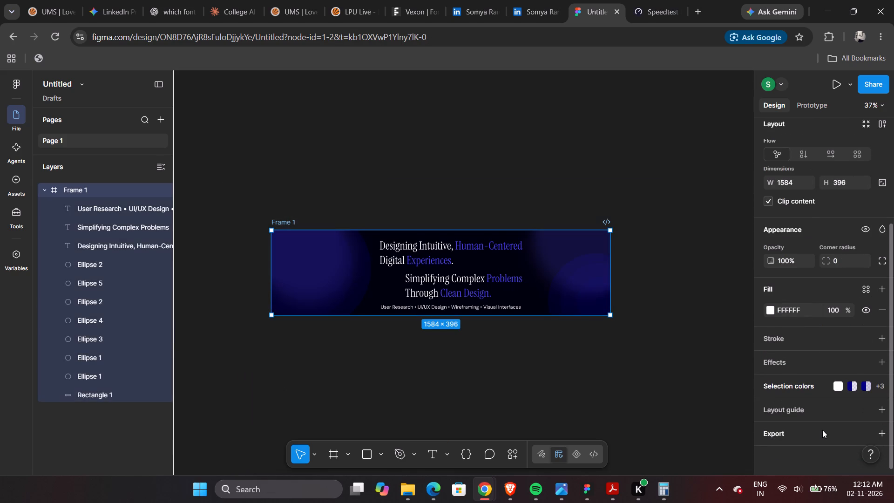
click(822, 430)
scroll(823, 407, down, 3)
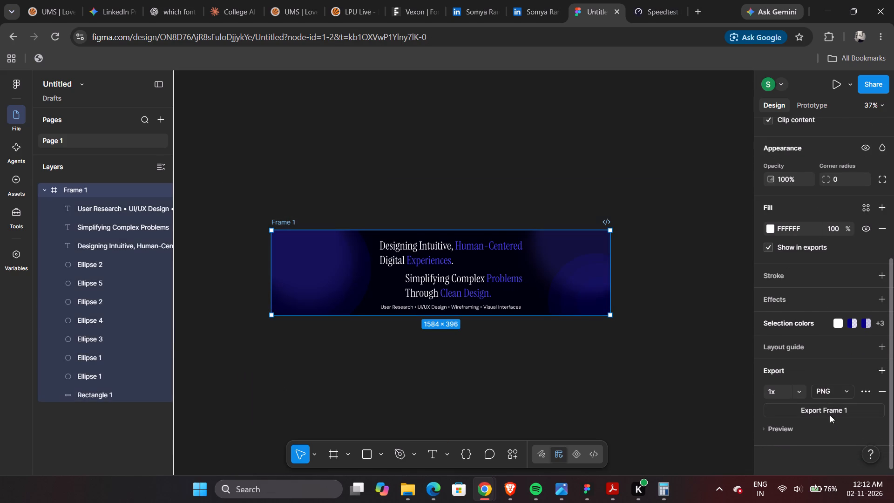
click(826, 410)
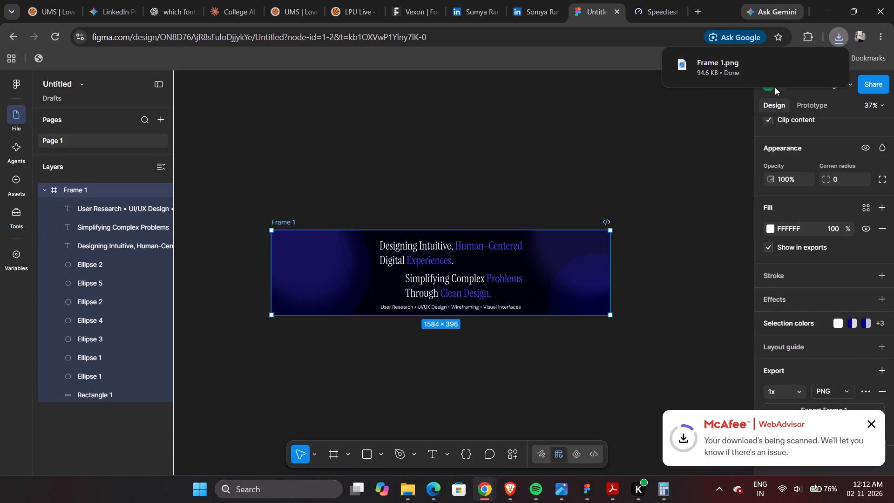
Open the exported Frame 1.png and examine the sharpness of its text at different zoom levels, closing it when done.
click(830, 65)
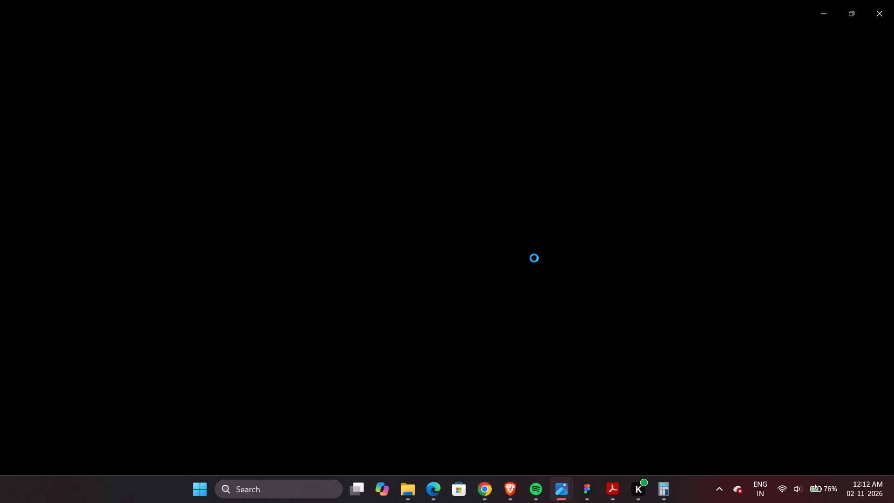
ctrl+scroll(462, 242, up, 14)
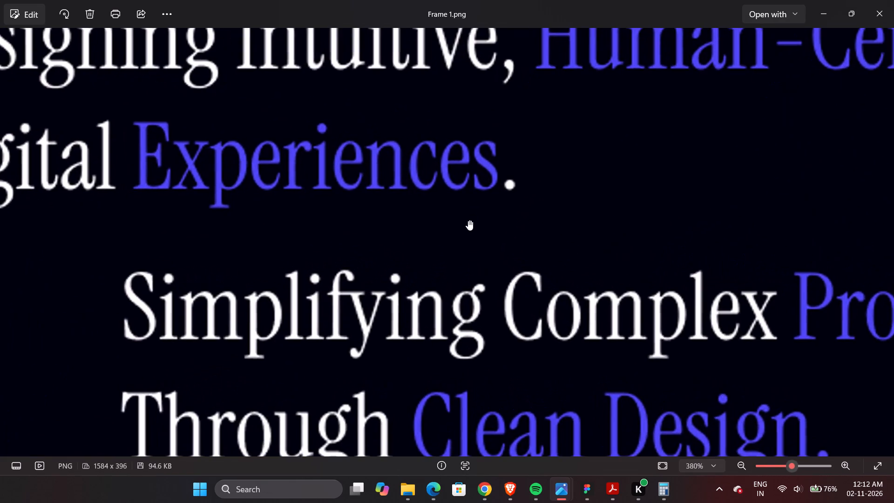
drag(452, 202, 524, 273)
ctrl+scroll(452, 212, down, 1)
drag(476, 233, 546, 265)
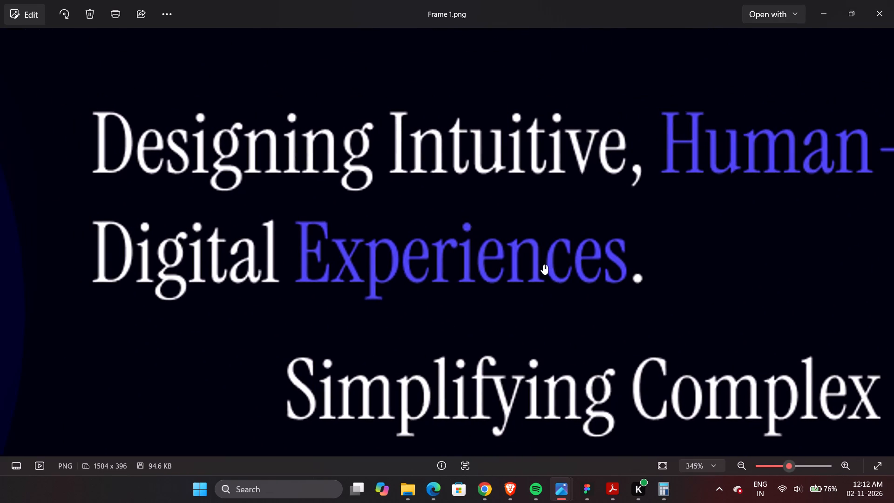
ctrl+scroll(538, 258, down, 4)
ctrl+scroll(528, 214, down, 1)
ctrl+scroll(528, 209, up, 5)
ctrl+scroll(528, 209, down, 5)
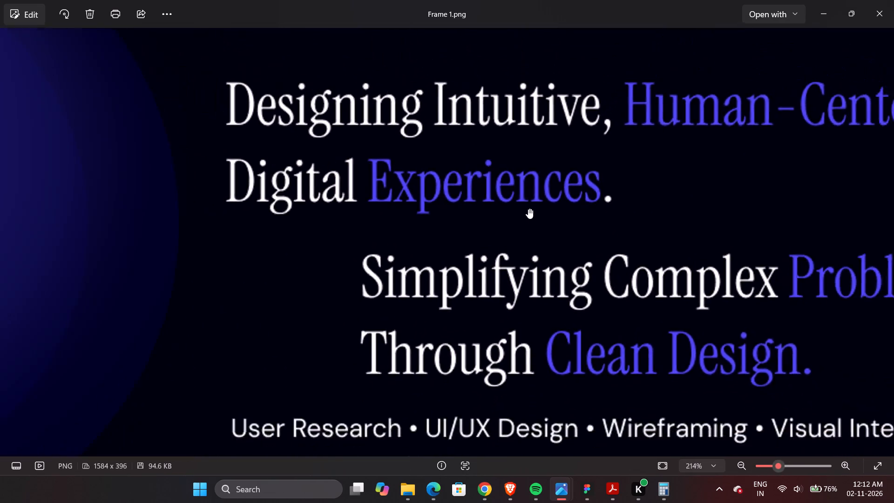
ctrl+scroll(528, 209, down, 10)
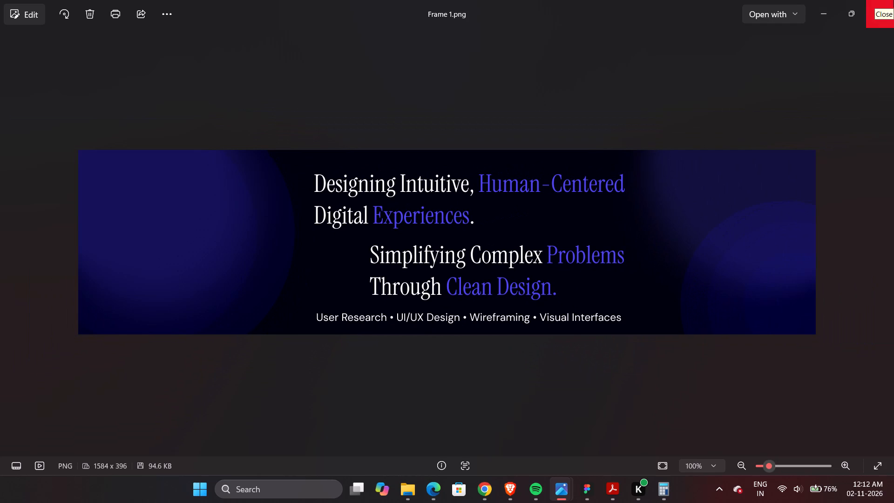
click(893, 0)
Set the export scale of Frame 1 to 4x and export the banner again as a PNG.
scroll(837, 384, down, 3)
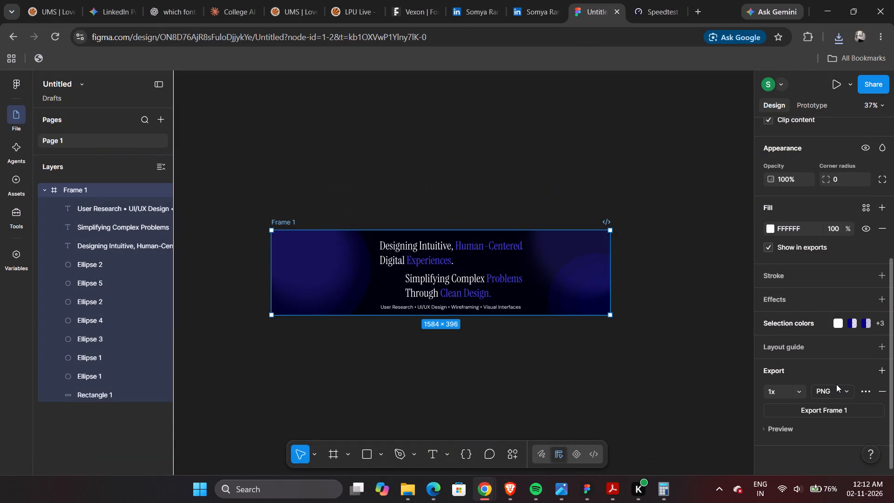
click(796, 396)
click(783, 340)
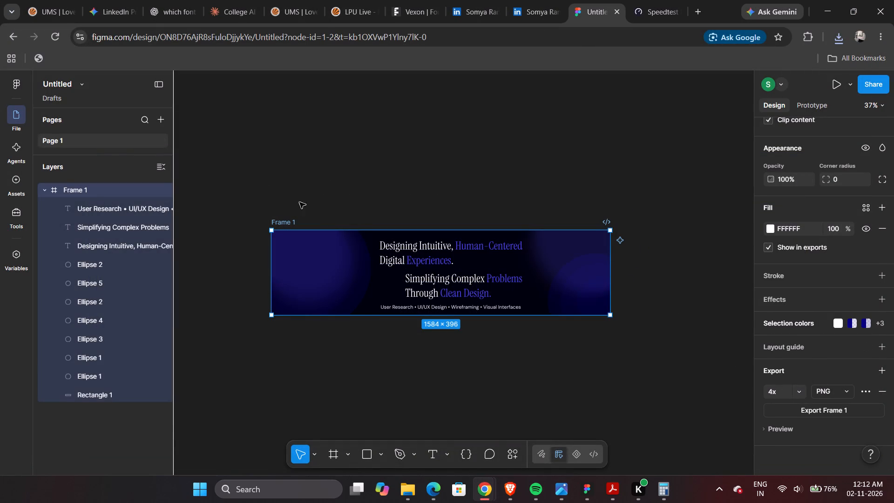
click(253, 184)
drag(245, 190, 625, 355)
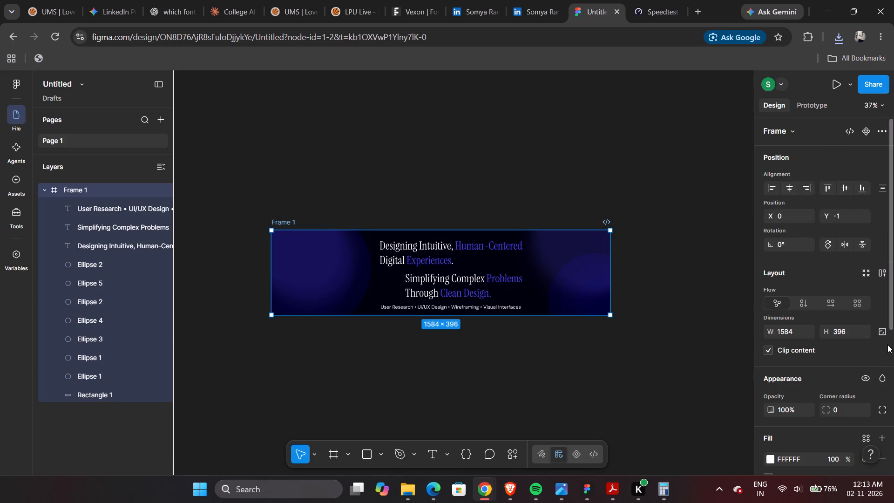
scroll(890, 348, down, 4)
scroll(837, 384, down, 3)
click(829, 409)
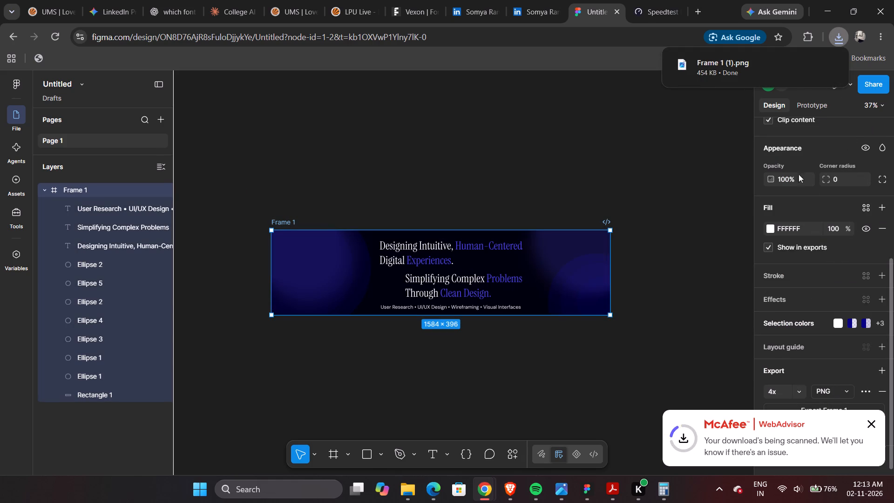
Open the 4x export, Frame 1 (1).png, and examine its text sharpness at different zoom levels, closing it when done.
click(828, 65)
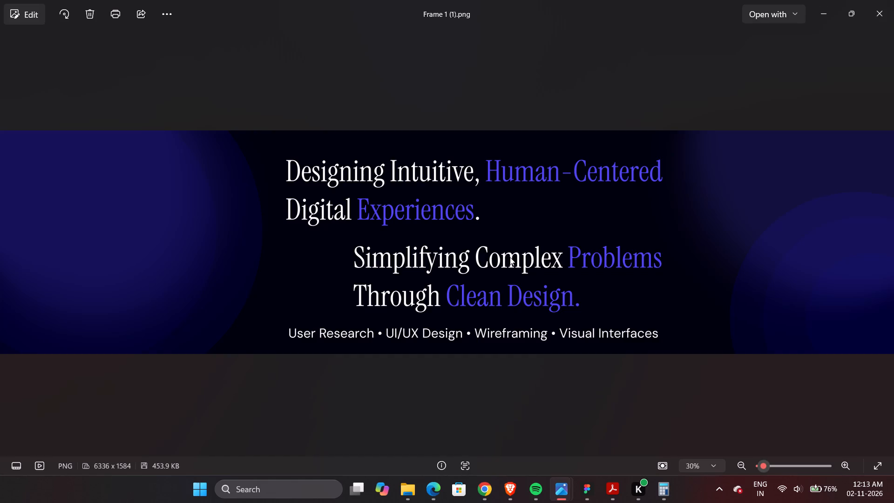
ctrl+scroll(499, 259, up, 15)
ctrl+scroll(494, 266, down, 5)
ctrl+scroll(485, 266, up, 7)
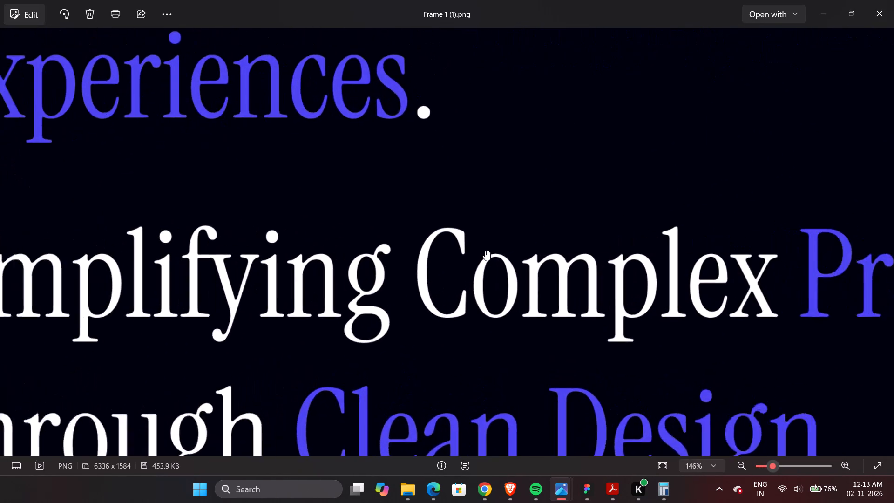
ctrl+scroll(485, 251, down, 18)
ctrl+scroll(391, 262, down, 2)
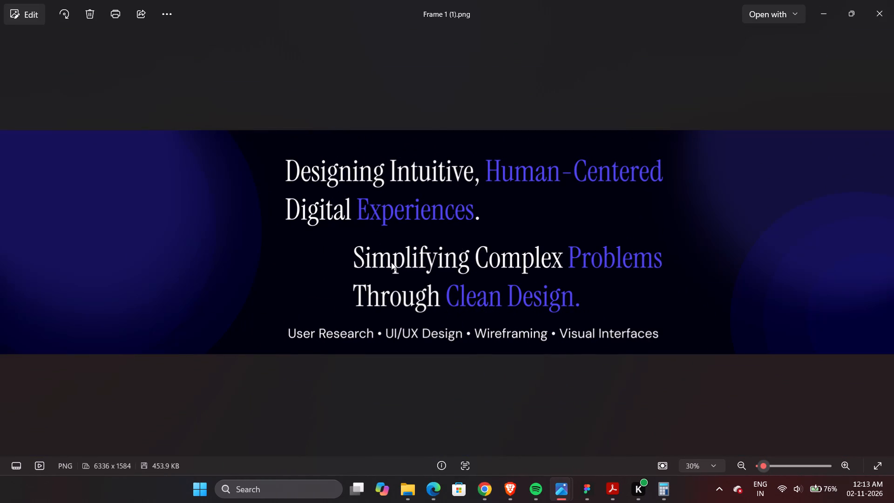
ctrl+scroll(391, 262, down, 5)
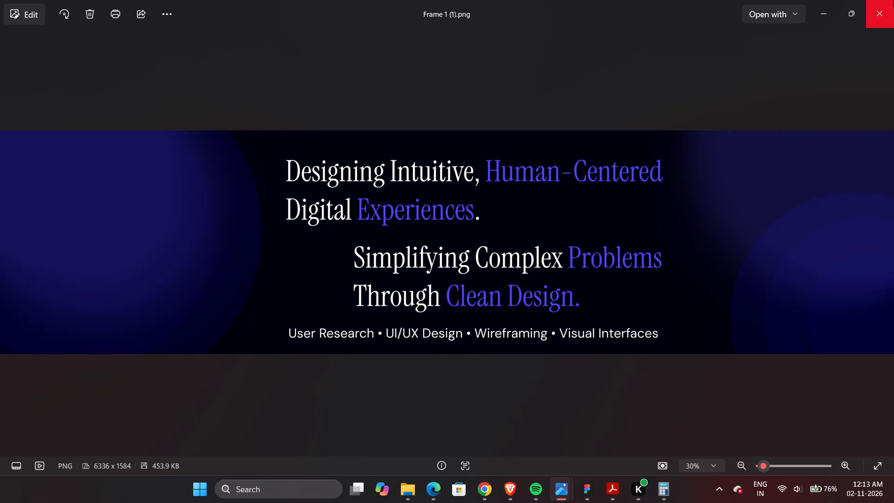
click(893, 0)
Minimize the open windows and delete the 1x export, Frame 1, from the Downloads folder in File Explorer.
click(817, 10)
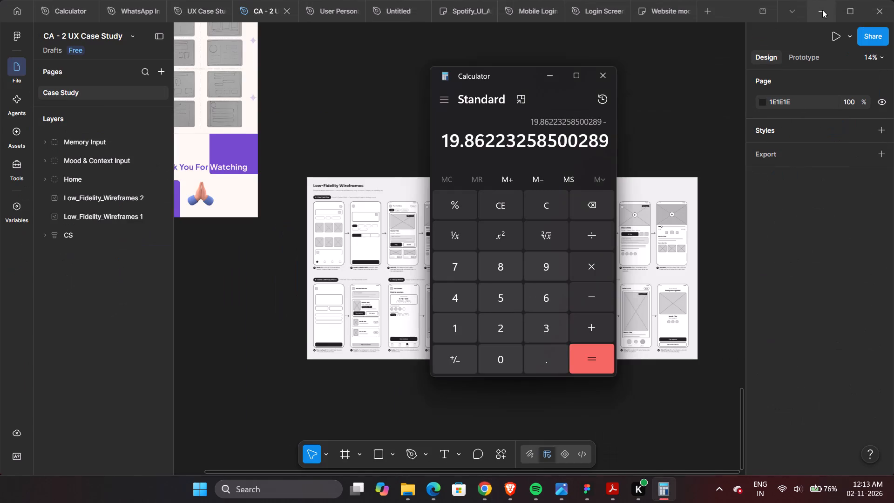
click(822, 10)
click(688, 89)
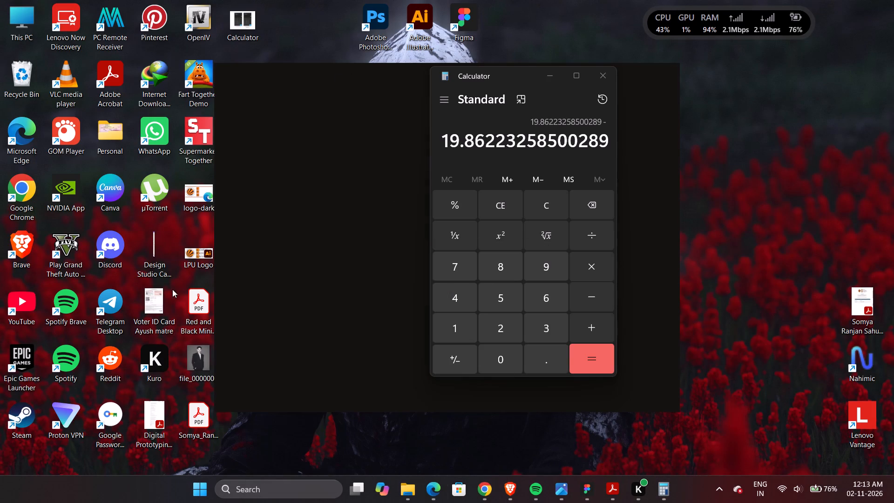
click(195, 408)
click(240, 28)
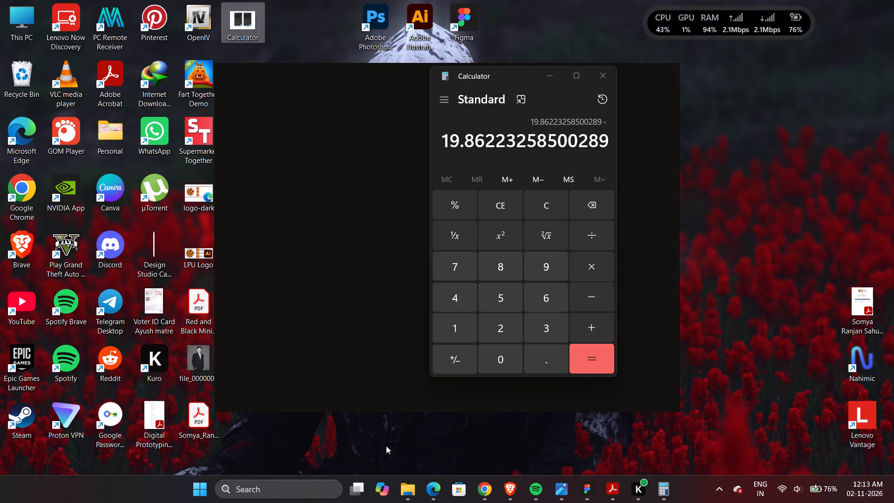
double_click(20, 20)
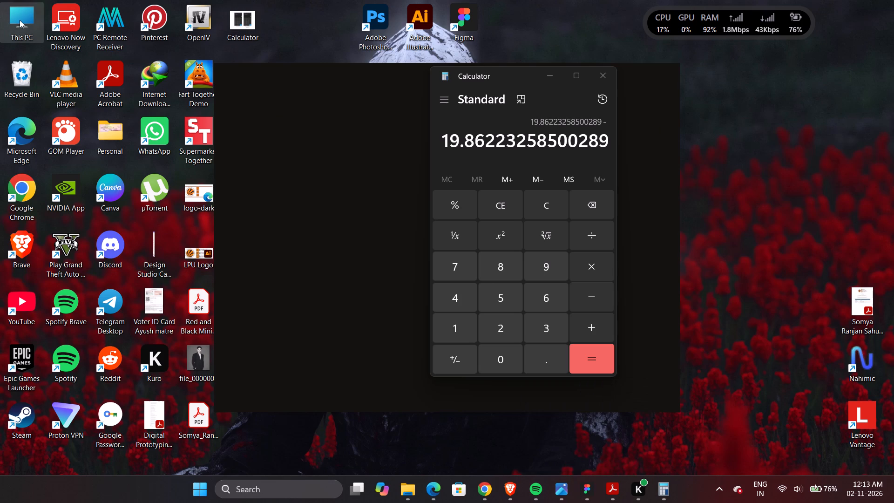
click(40, 184)
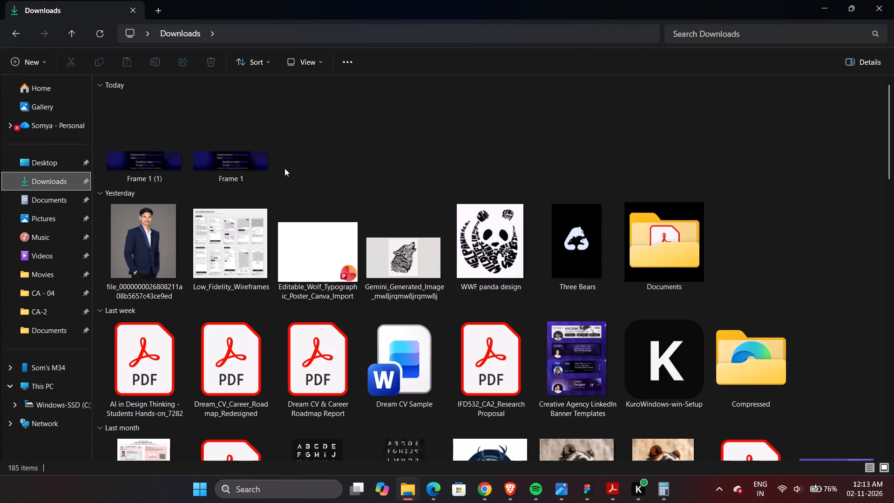
click(220, 173)
click(160, 163)
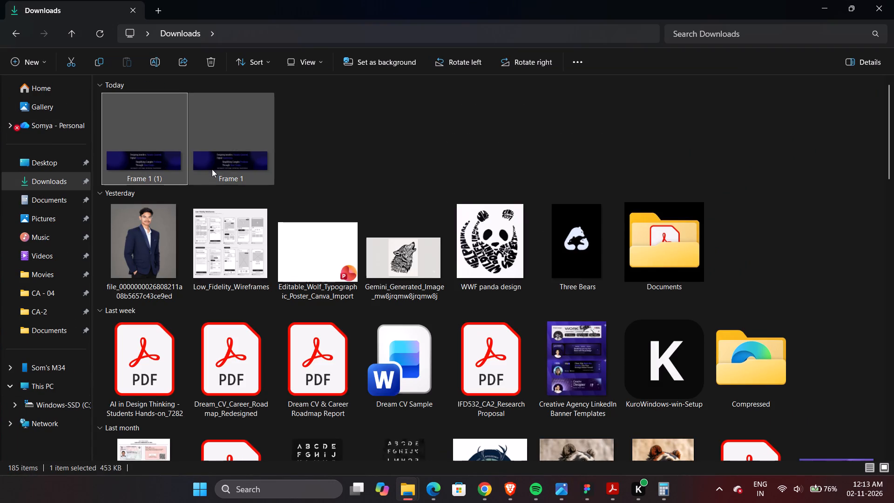
click(212, 167)
key(Delete)
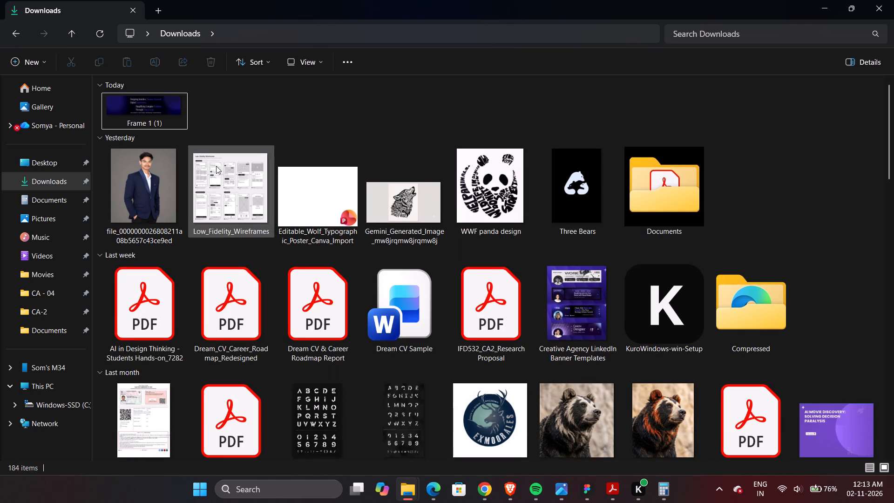
Open Frame 1 (1) from the Downloads folder to check the image, and close it.
double_click(115, 104)
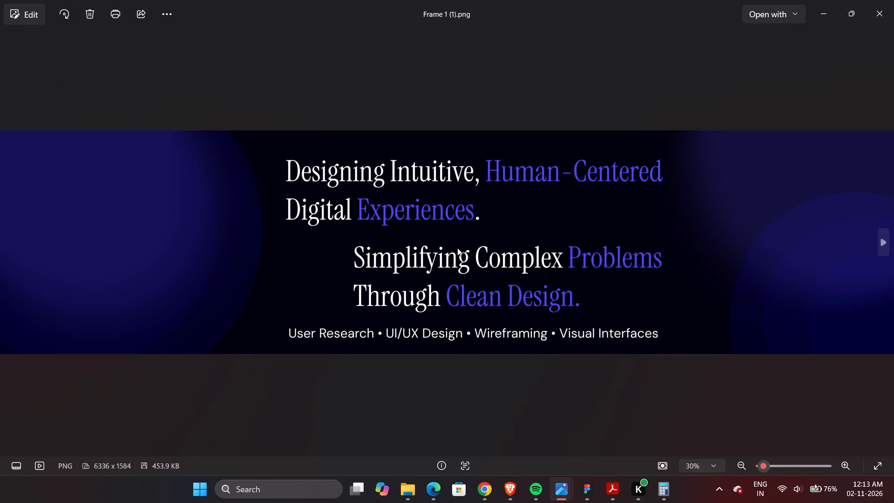
ctrl+scroll(457, 248, down, 7)
click(893, 0)
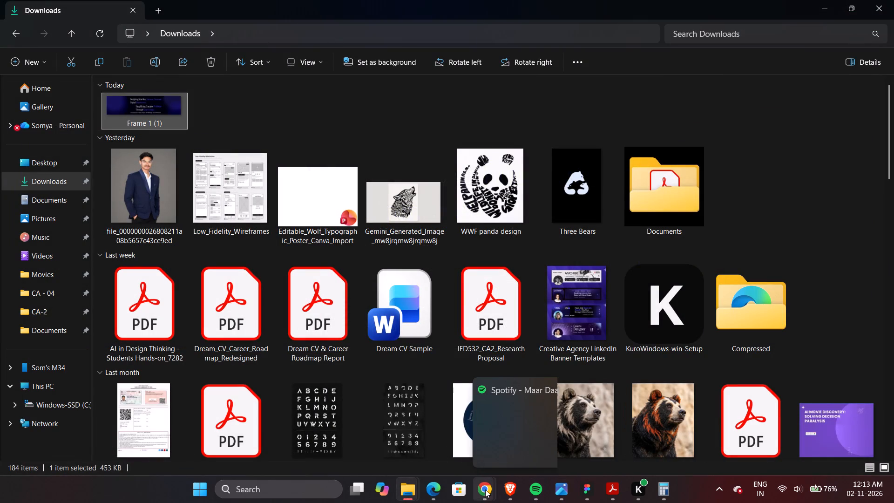
Switch to the LinkedIn profile in Chrome, upload Frame 1 (1) from Downloads as the cover image and save it.
click(466, 441)
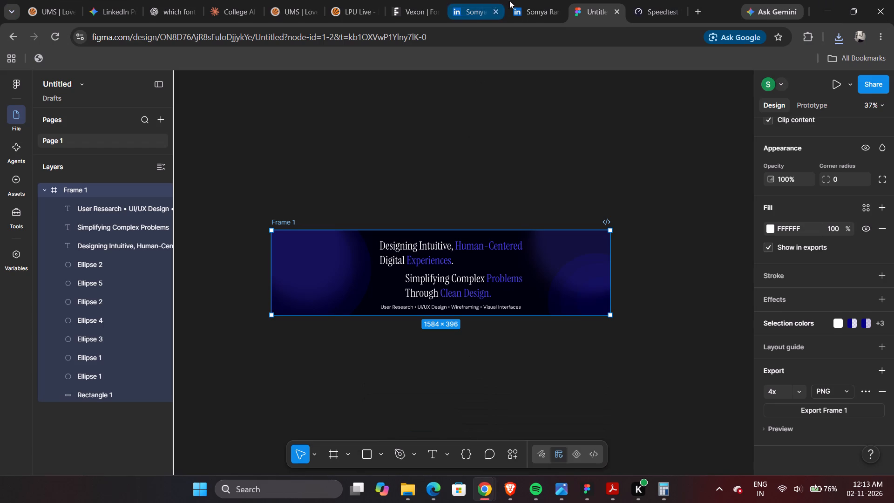
click(524, 5)
click(478, 10)
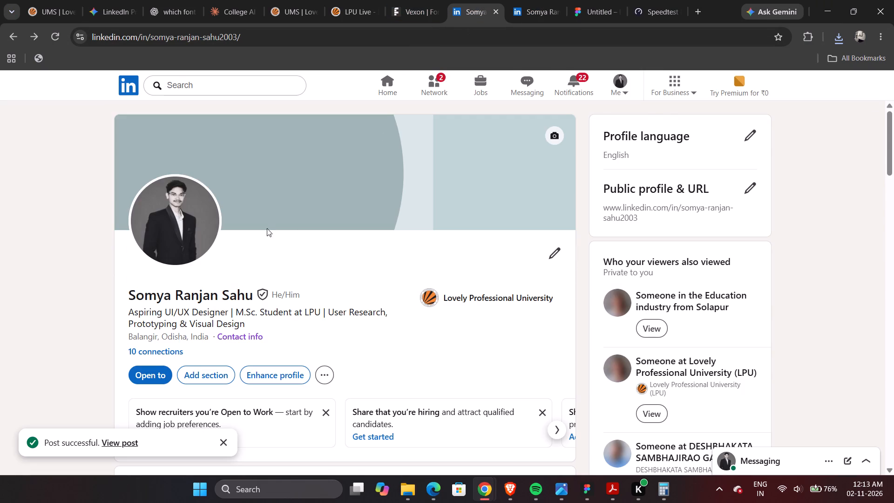
click(554, 132)
click(440, 173)
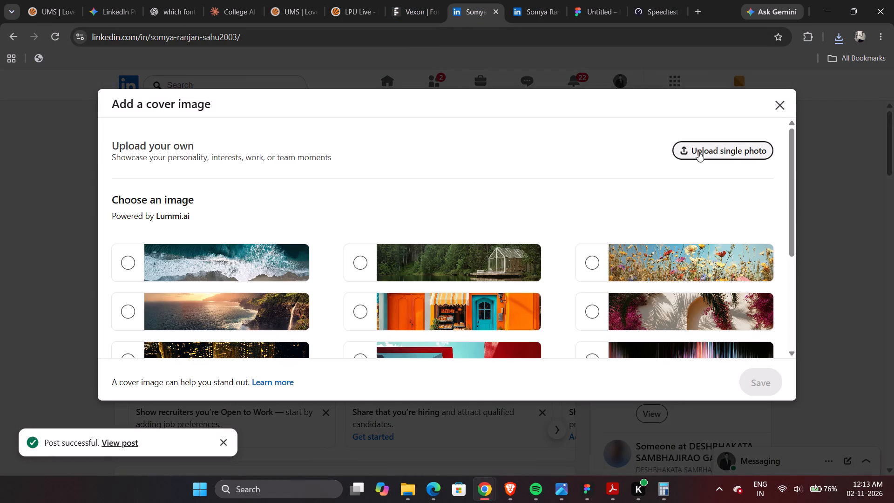
click(698, 151)
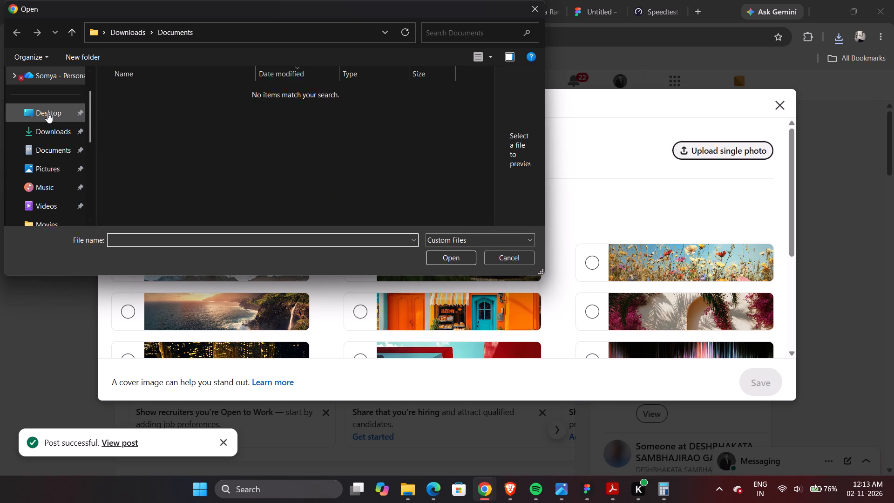
click(52, 132)
click(128, 104)
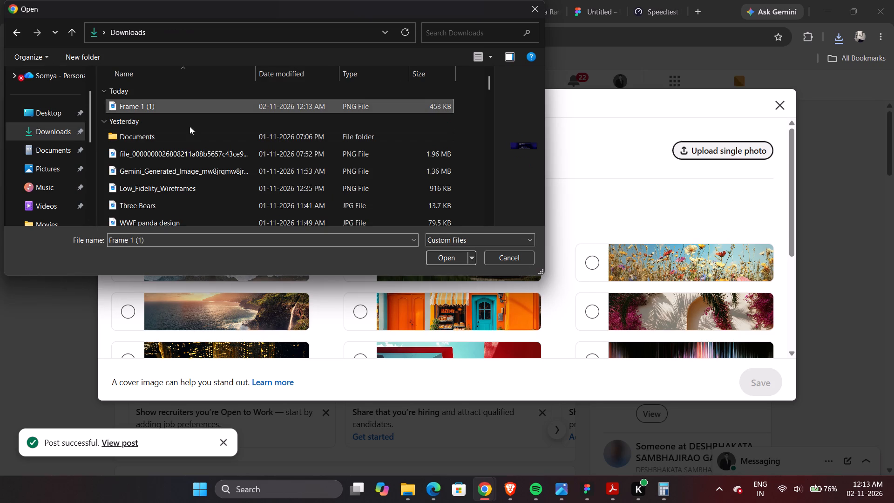
click(442, 257)
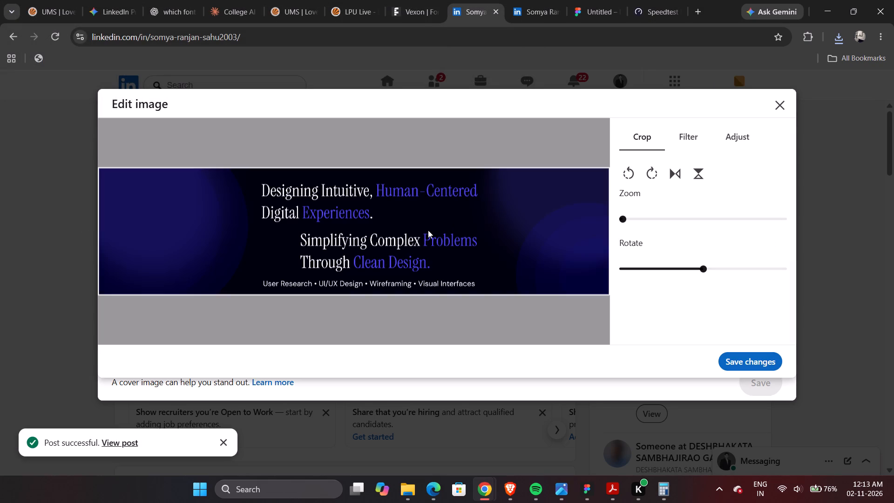
drag(454, 237, 449, 213)
drag(454, 235, 454, 207)
drag(473, 240, 469, 202)
click(731, 358)
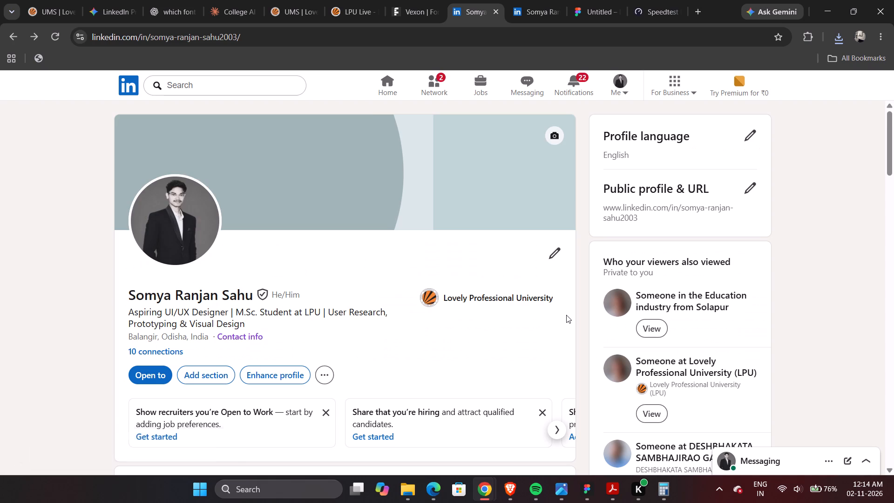
Examine the new cover banner on the LinkedIn profile page and view the profile photo enlarged.
scroll(573, 315, up, 3)
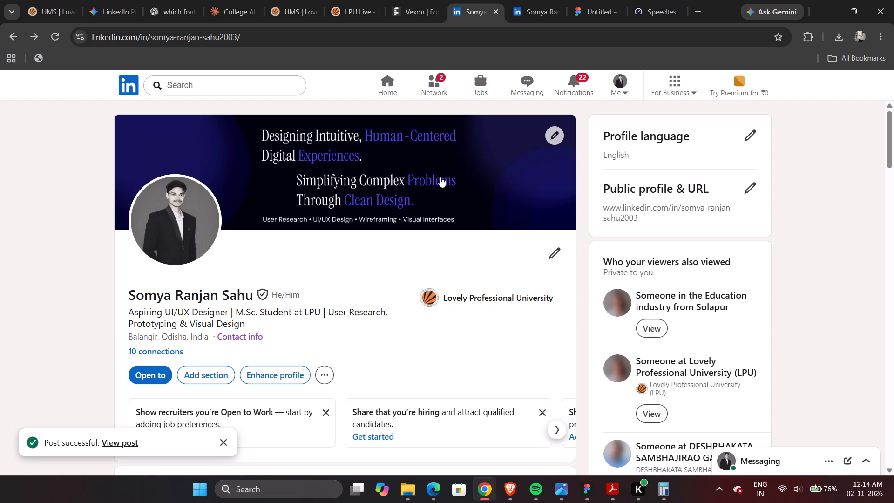
scroll(365, 232, down, 4)
scroll(396, 246, up, 4)
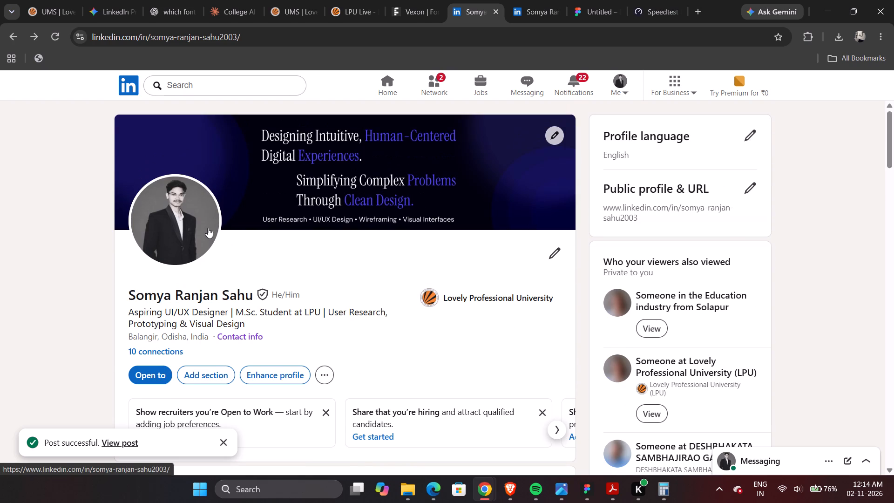
click(191, 226)
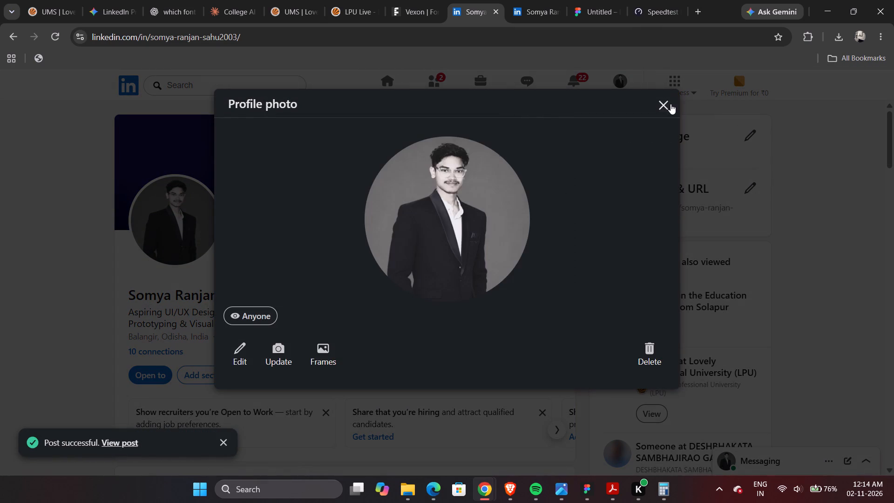
click(670, 104)
click(176, 237)
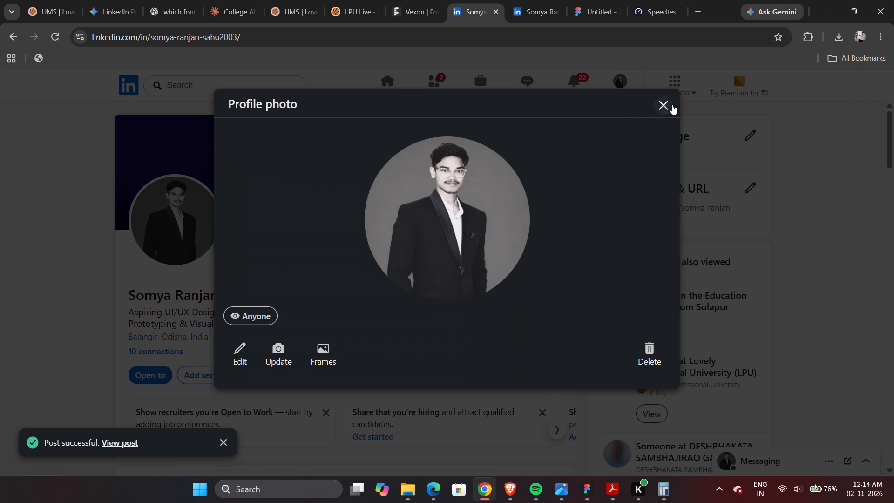
click(666, 104)
scroll(552, 207, down, 3)
scroll(543, 210, up, 5)
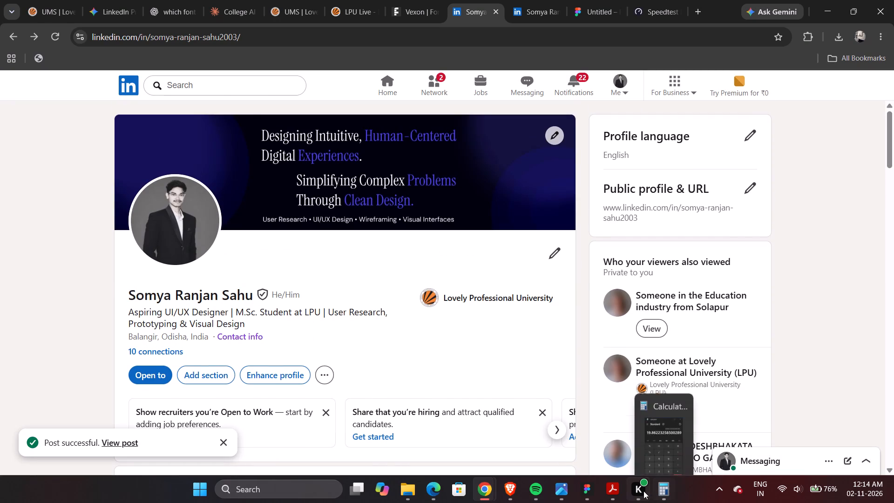